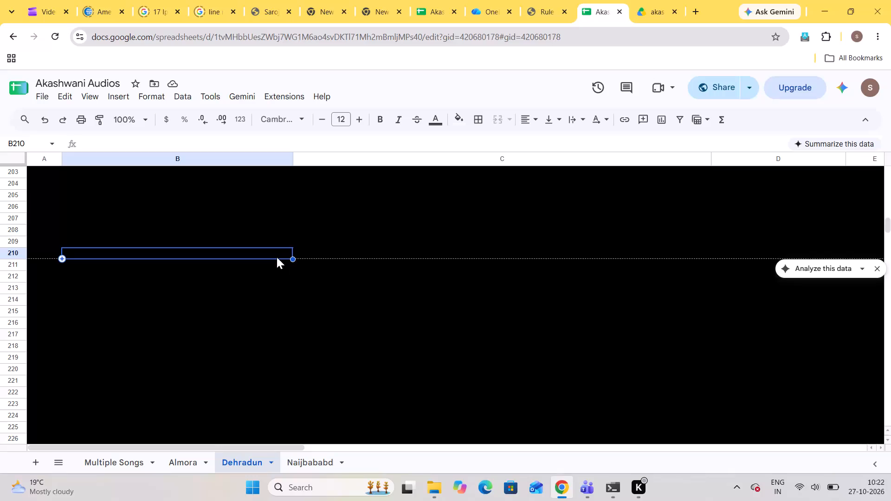
# Paste the recording name akashvani-dehradun_20261022_102000 into cell B210 of the Dehradun sheet.
pyautogui.hotkey('ctrl', 'v')
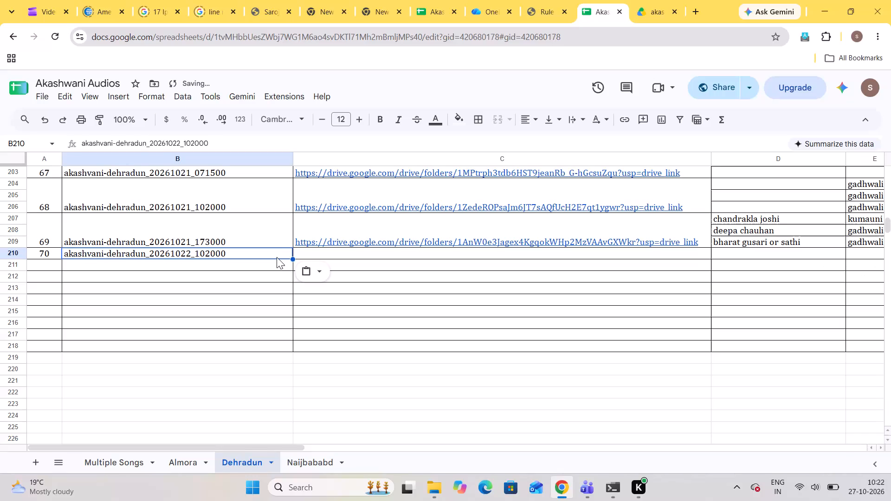
# Switch to Google Drive and open the akashvani-dehradun_20261022_102000 folder inside 26-10-2026.
pyautogui.hscroll(-1, 277, 257)
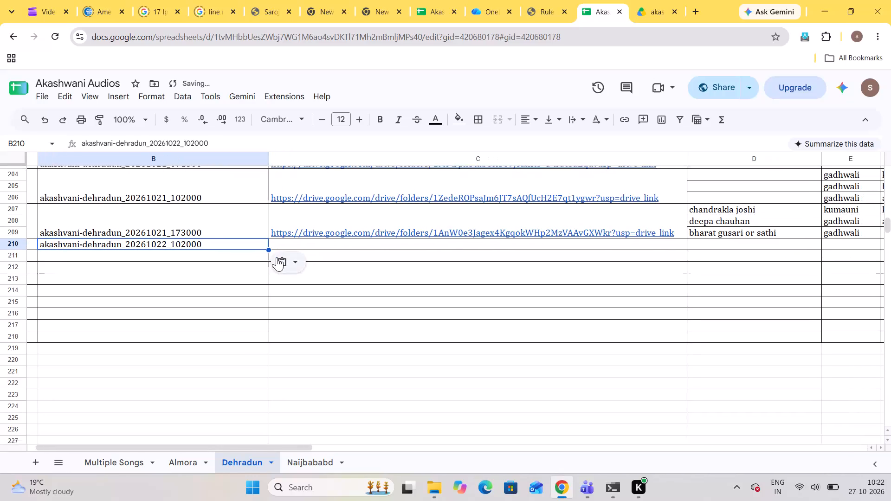
pyautogui.hscroll(-1, 328, 246)
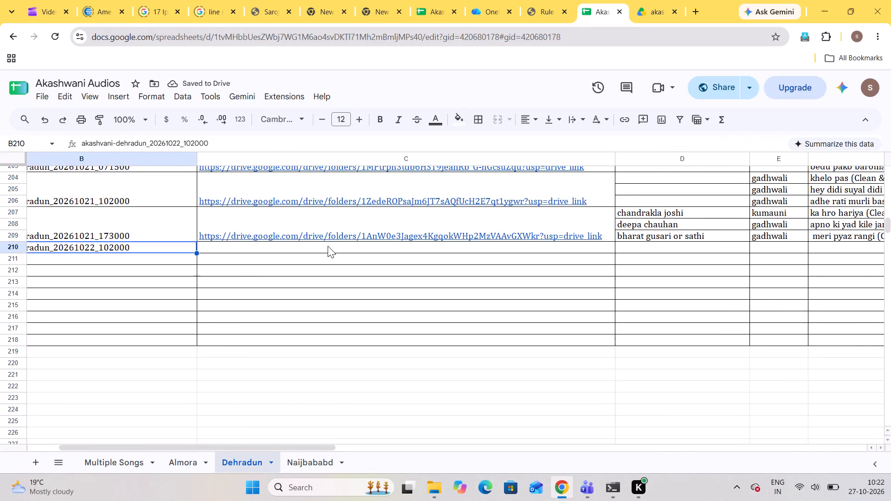
pyautogui.click(328, 246)
pyautogui.hscroll(-2, 328, 246)
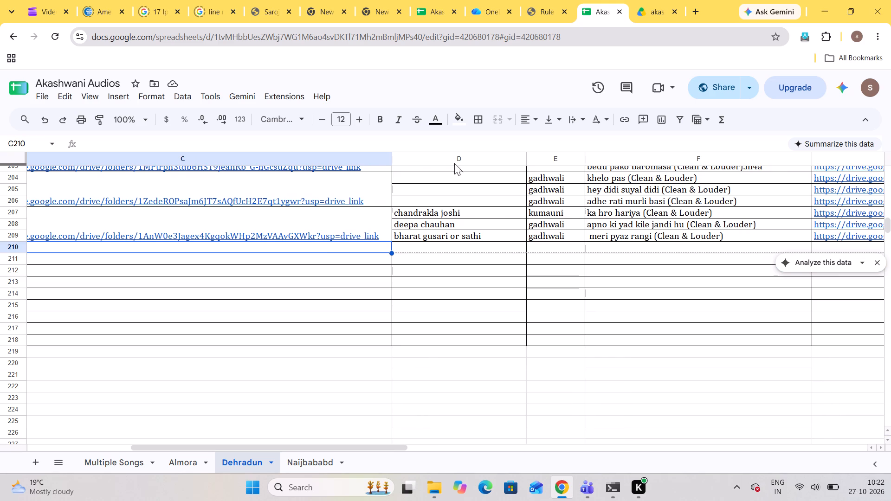
pyautogui.click(654, 6)
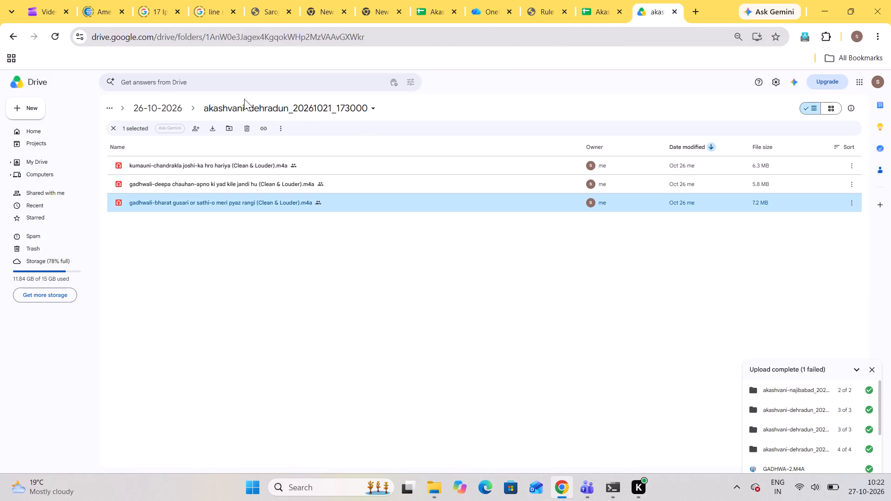
pyautogui.click(164, 104)
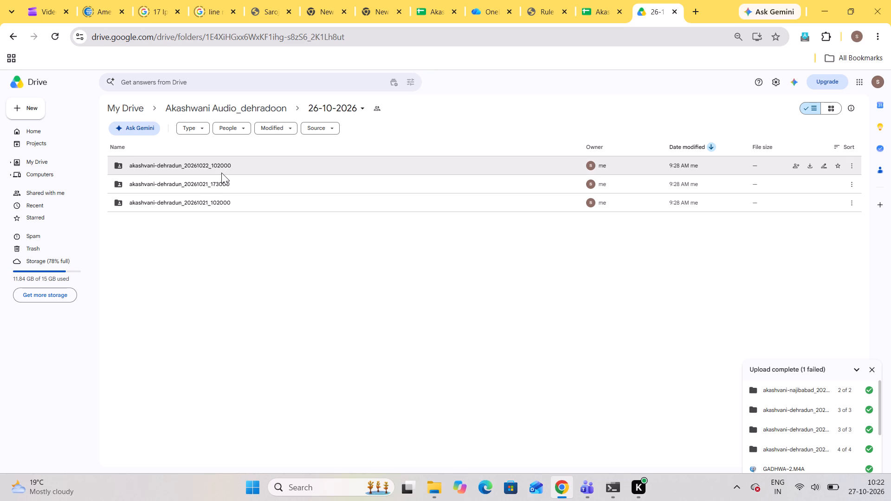
pyautogui.doubleClick(221, 173)
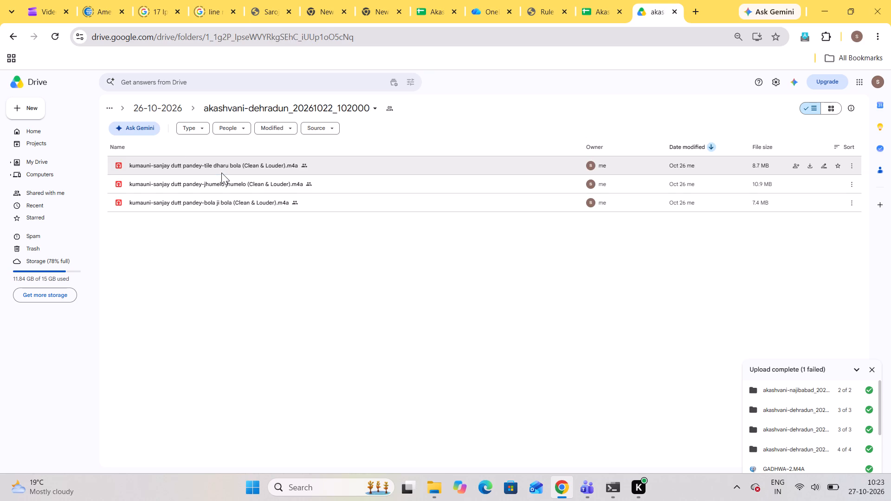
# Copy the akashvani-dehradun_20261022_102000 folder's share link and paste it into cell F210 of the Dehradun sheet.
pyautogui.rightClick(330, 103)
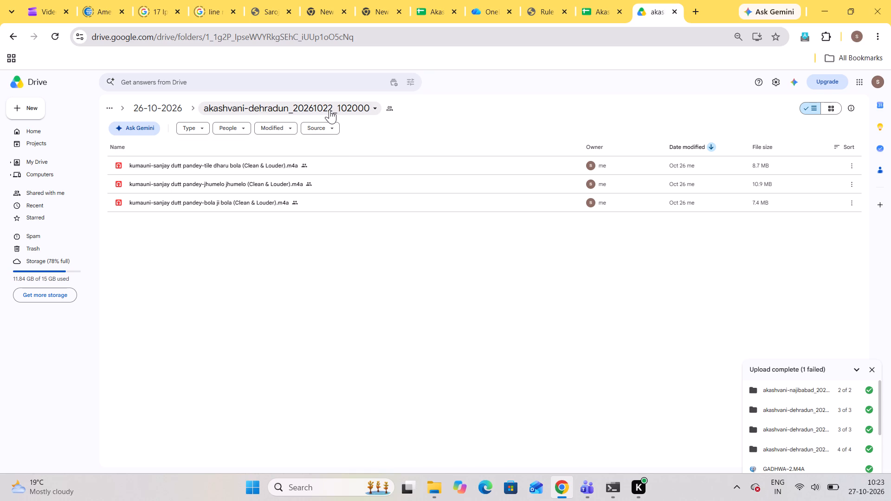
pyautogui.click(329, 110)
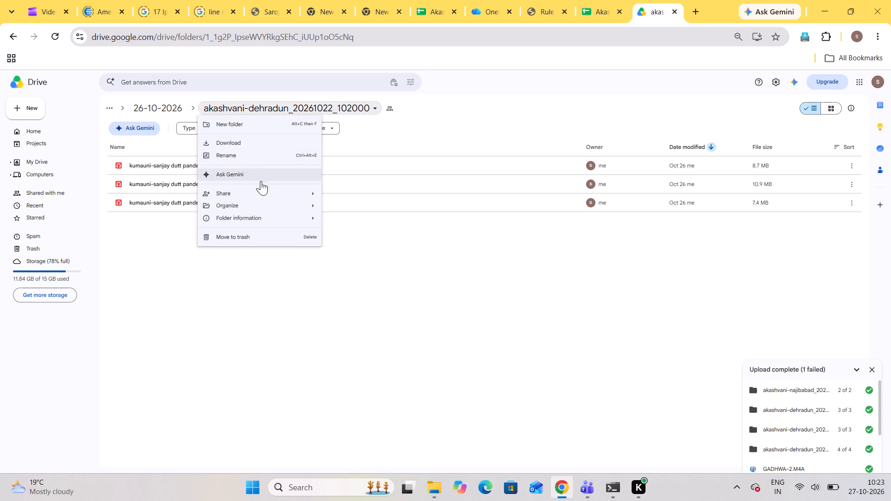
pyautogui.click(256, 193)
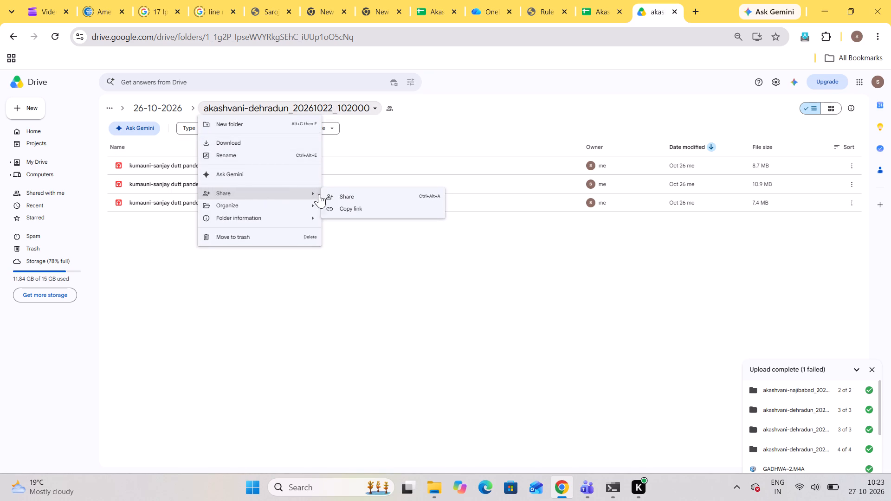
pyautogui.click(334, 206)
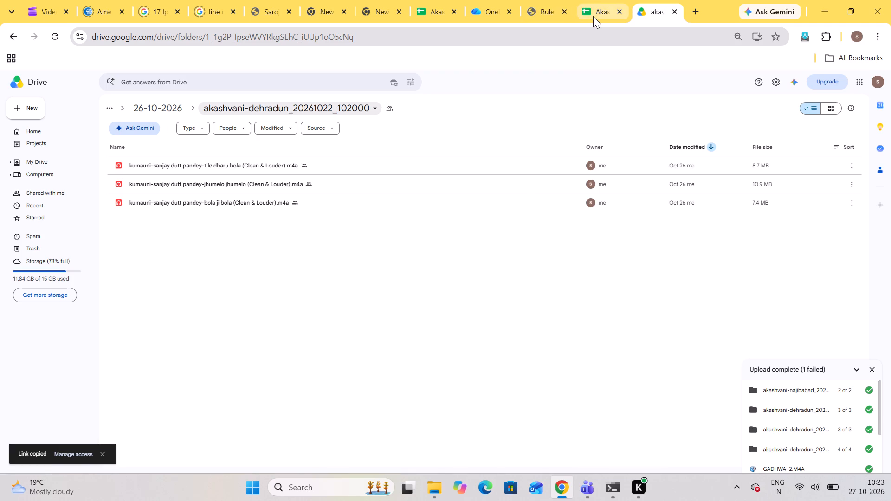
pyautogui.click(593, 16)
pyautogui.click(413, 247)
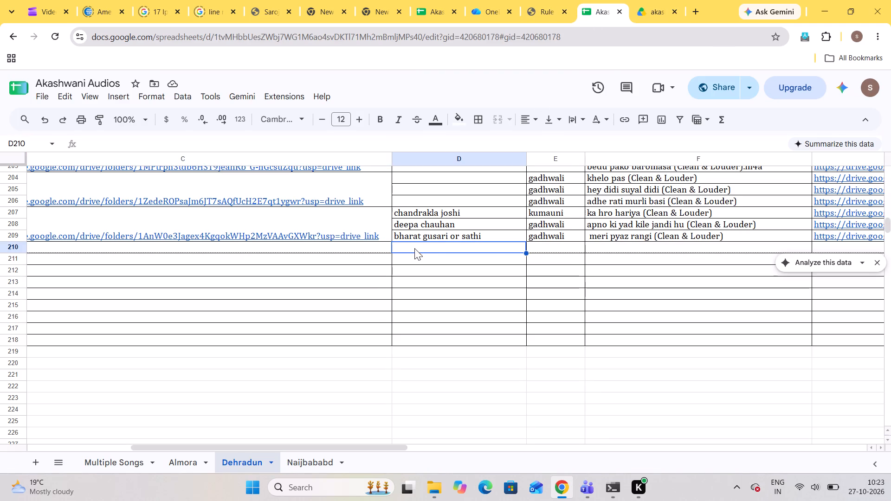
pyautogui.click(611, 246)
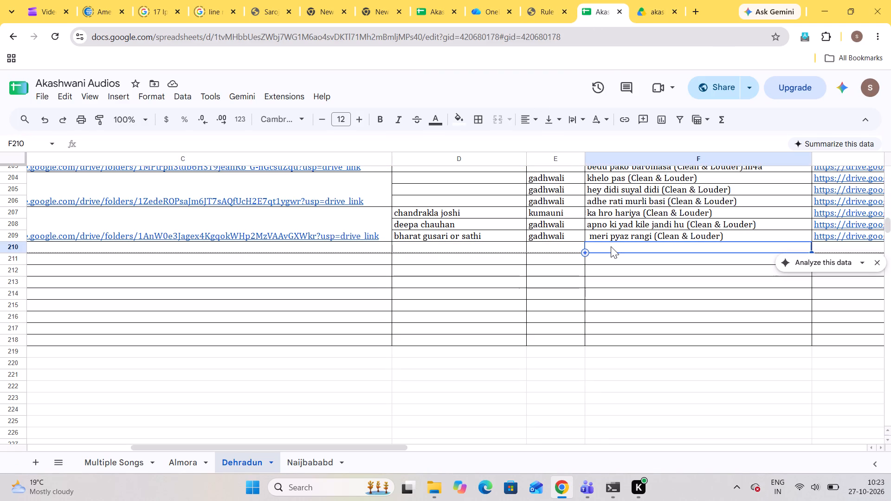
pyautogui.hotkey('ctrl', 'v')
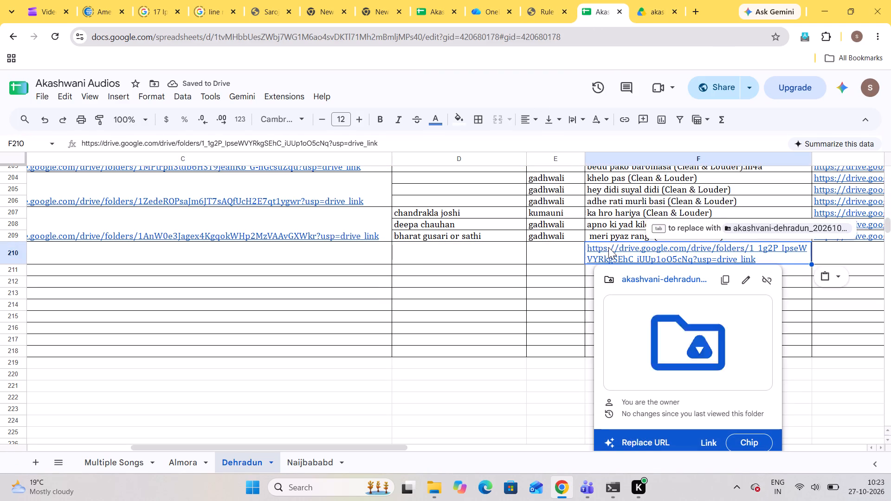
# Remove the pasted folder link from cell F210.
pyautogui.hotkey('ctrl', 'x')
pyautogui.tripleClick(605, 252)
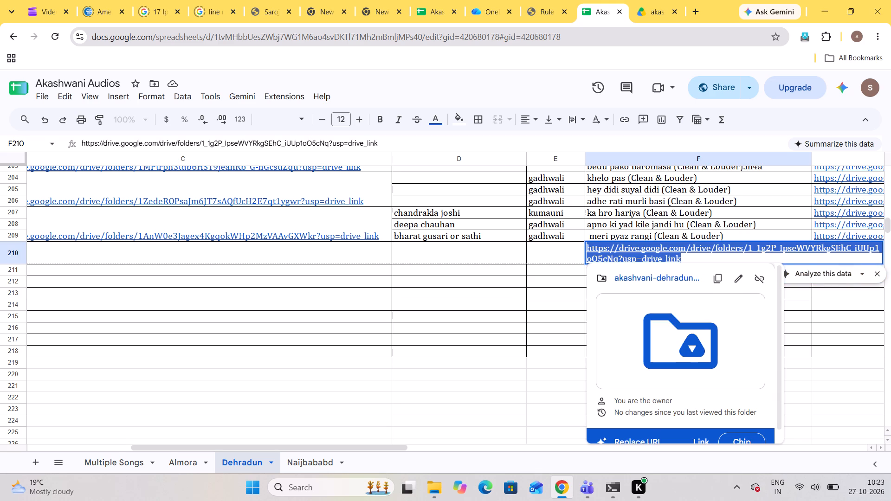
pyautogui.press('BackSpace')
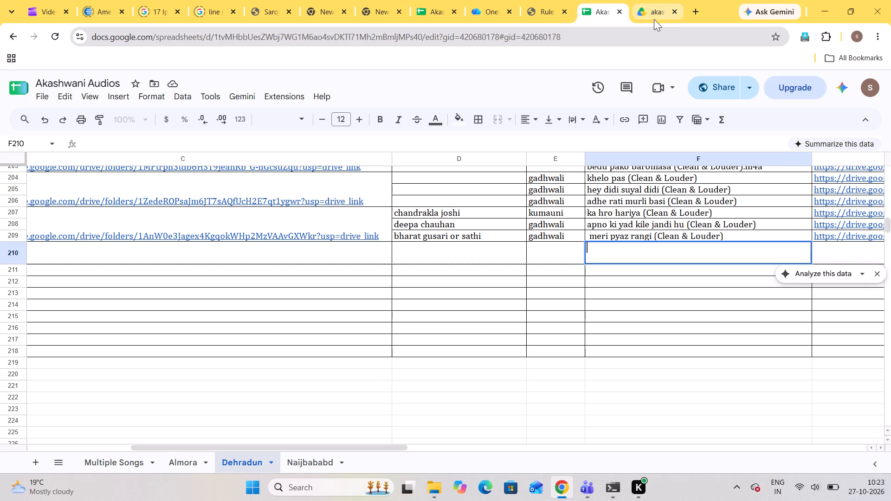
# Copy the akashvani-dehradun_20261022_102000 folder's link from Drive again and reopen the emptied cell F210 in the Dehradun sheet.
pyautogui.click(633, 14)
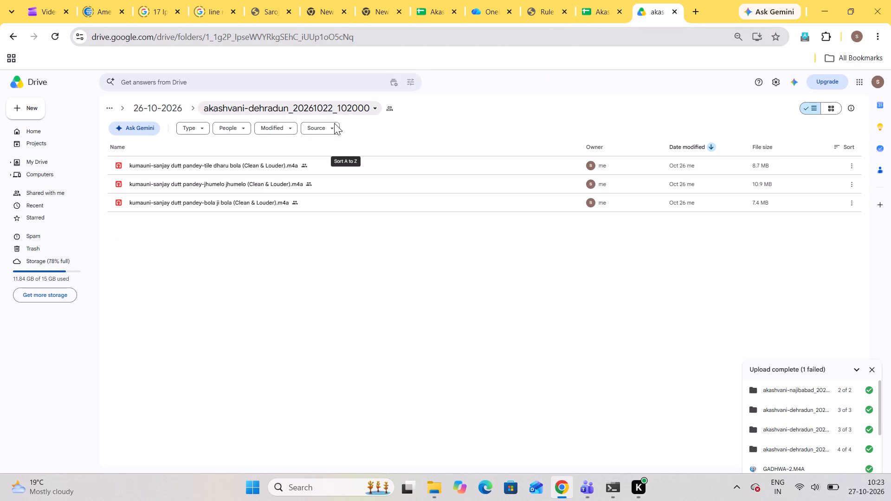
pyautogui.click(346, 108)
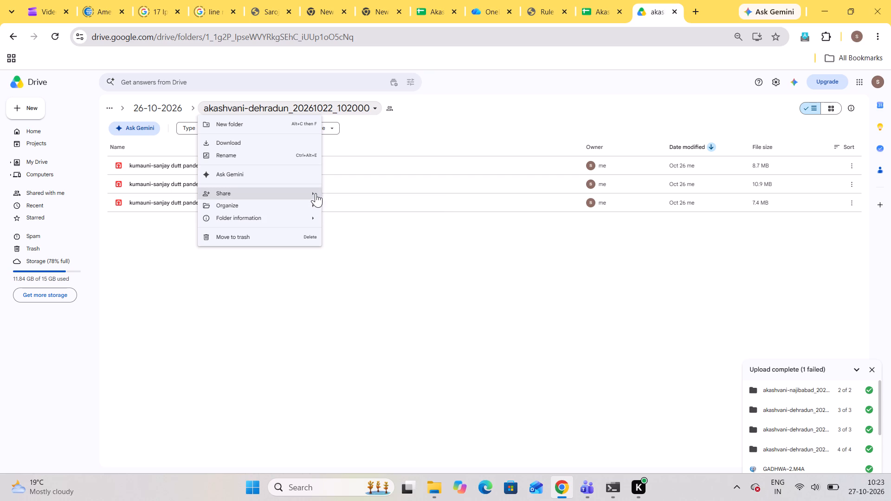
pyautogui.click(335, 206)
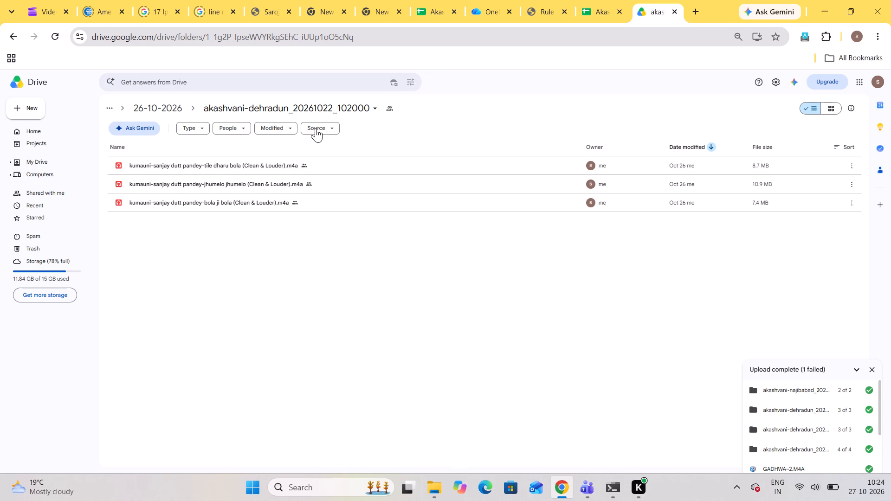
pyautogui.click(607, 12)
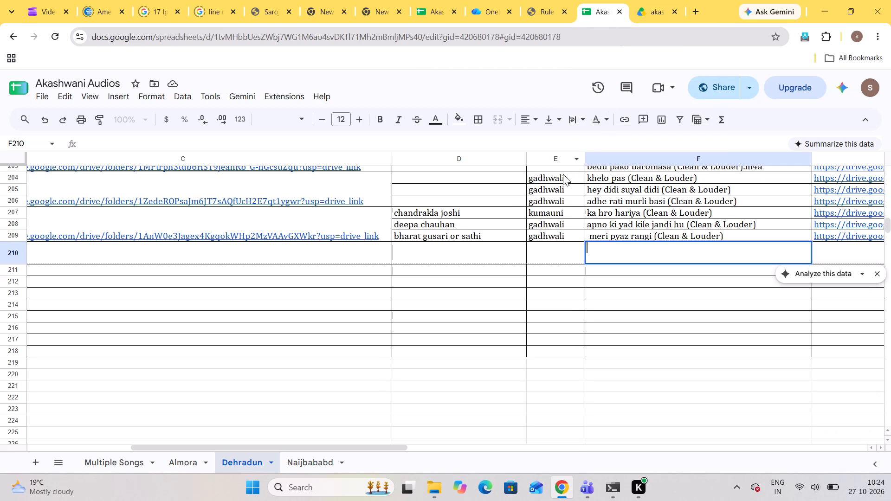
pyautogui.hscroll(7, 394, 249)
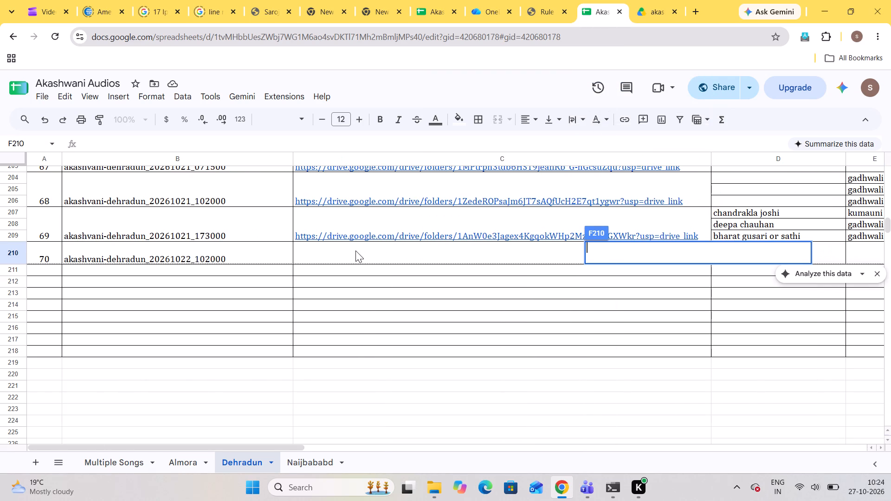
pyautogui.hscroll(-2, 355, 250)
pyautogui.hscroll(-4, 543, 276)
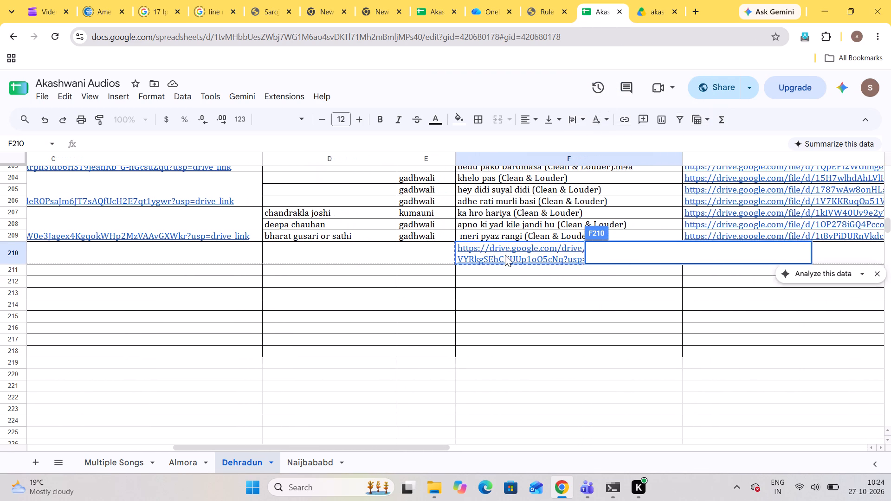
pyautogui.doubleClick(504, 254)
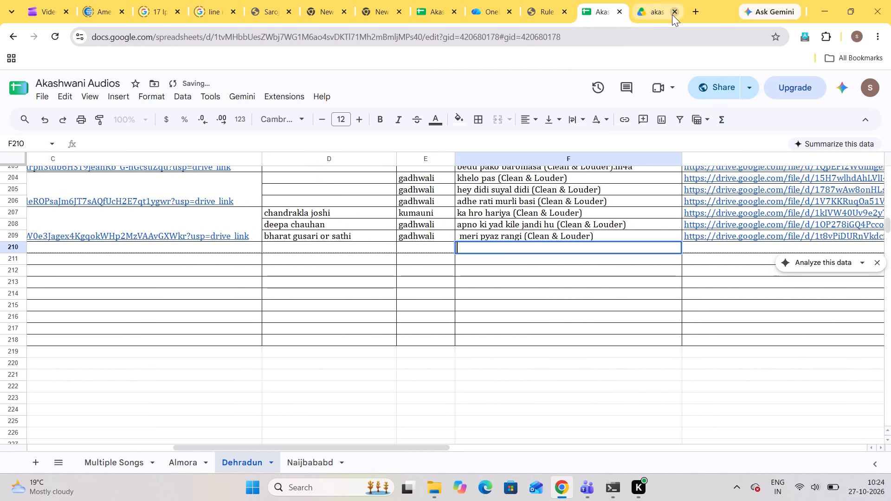
# Copy the full file name of the "tile dharu bola" audio from Drive into cell F210 of the Dehradun sheet.
pyautogui.click(650, 16)
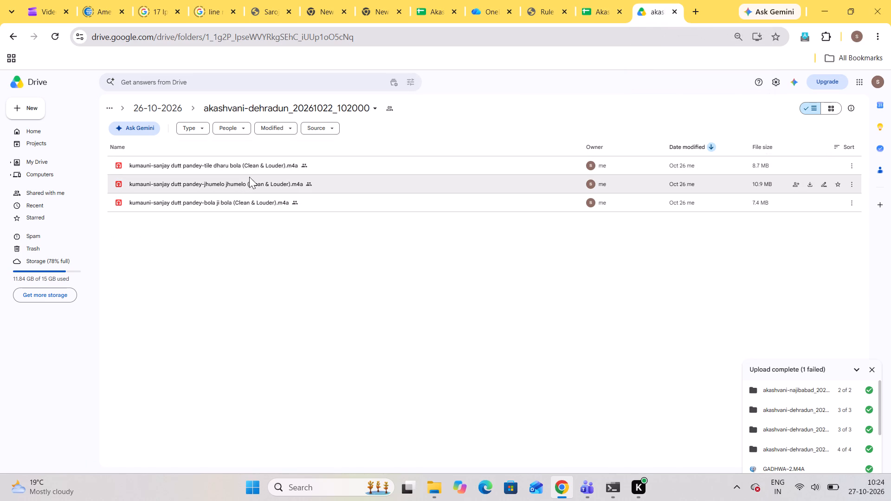
pyautogui.click(251, 167)
pyautogui.rightClick(251, 167)
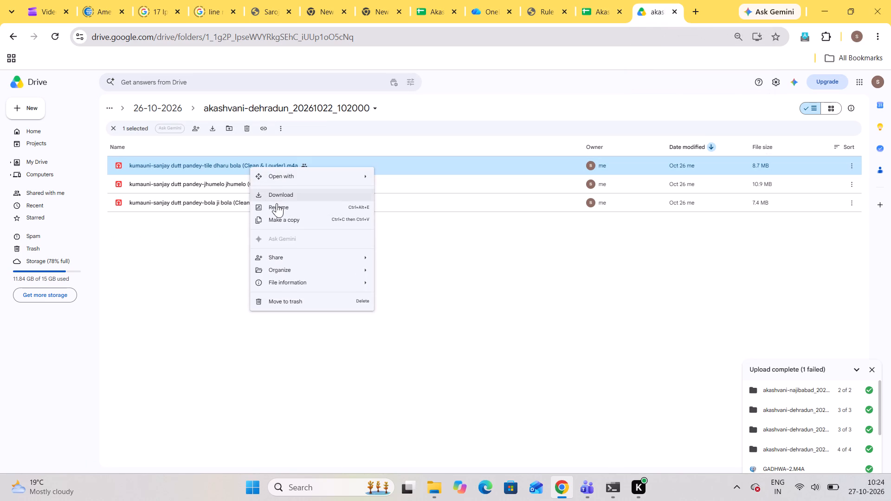
pyautogui.click(281, 210)
pyautogui.tripleClick(450, 269)
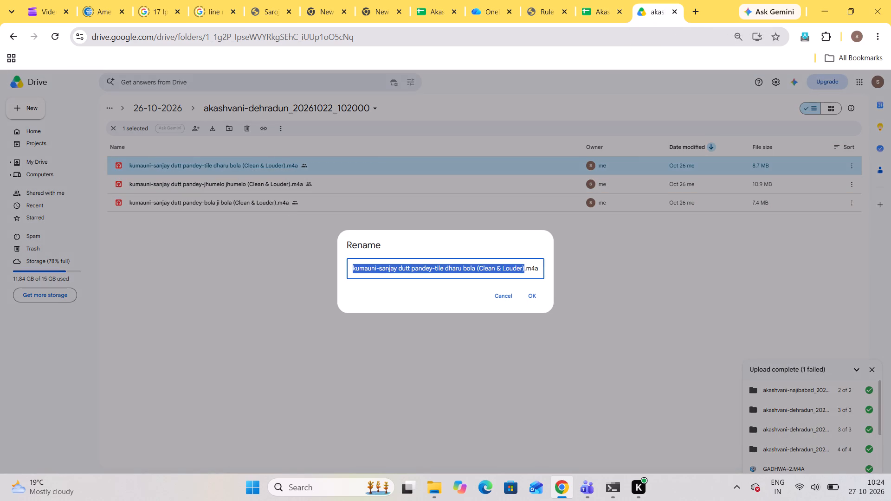
pyautogui.hotkey('ctrl', 'c')
pyautogui.click(592, 6)
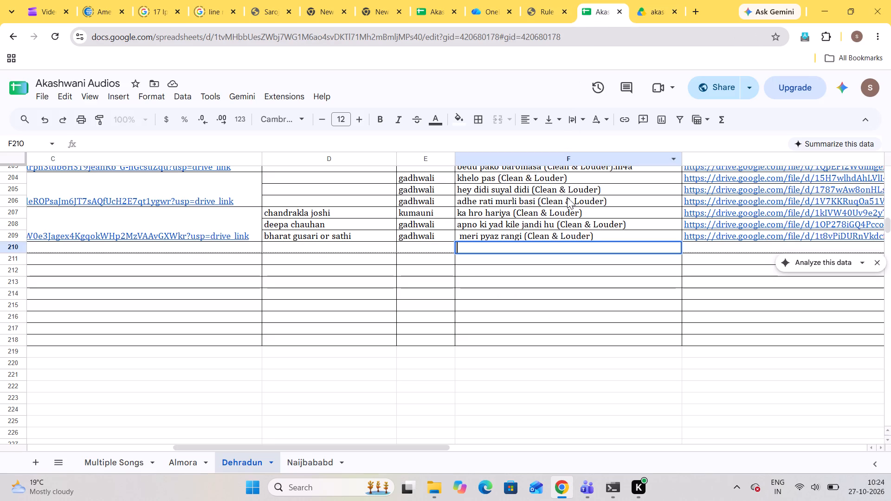
pyautogui.hotkey('ctrl', 'v')
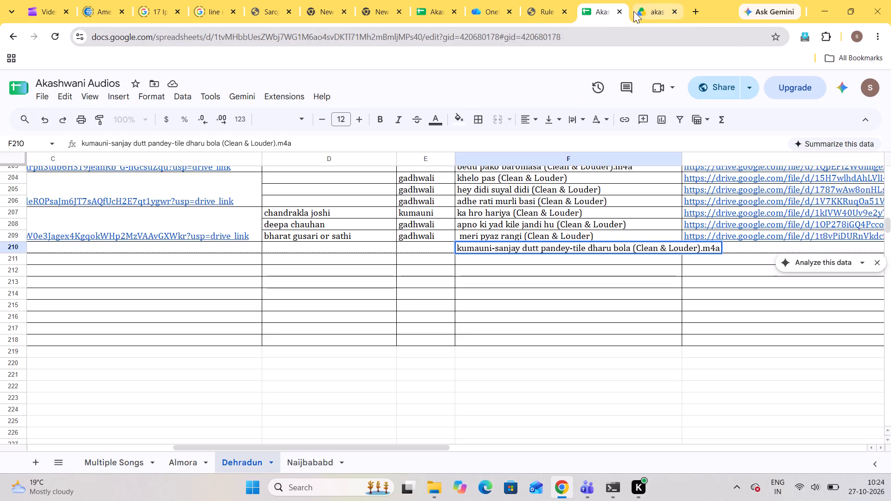
# Copy the full file name of the "jhumelo jhumelo" audio from Drive into cell F211 of the Dehradun sheet.
pyautogui.click(633, 11)
pyautogui.click(477, 169)
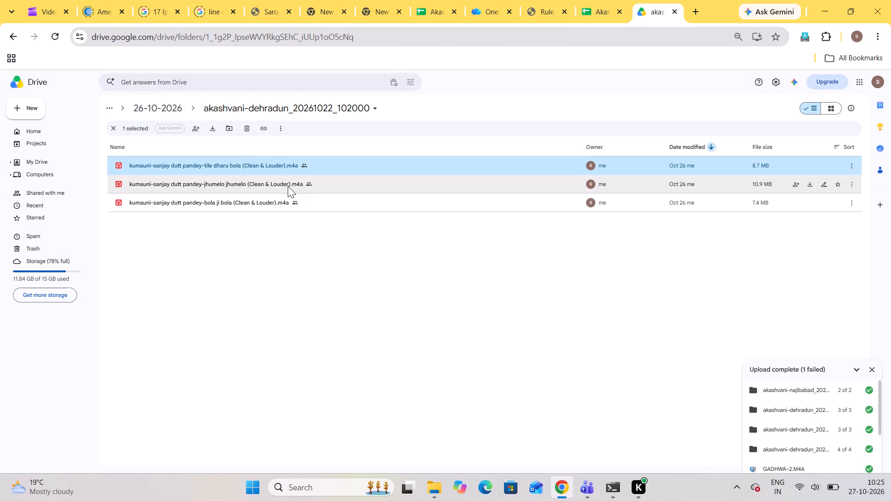
pyautogui.click(288, 185)
pyautogui.rightClick(288, 185)
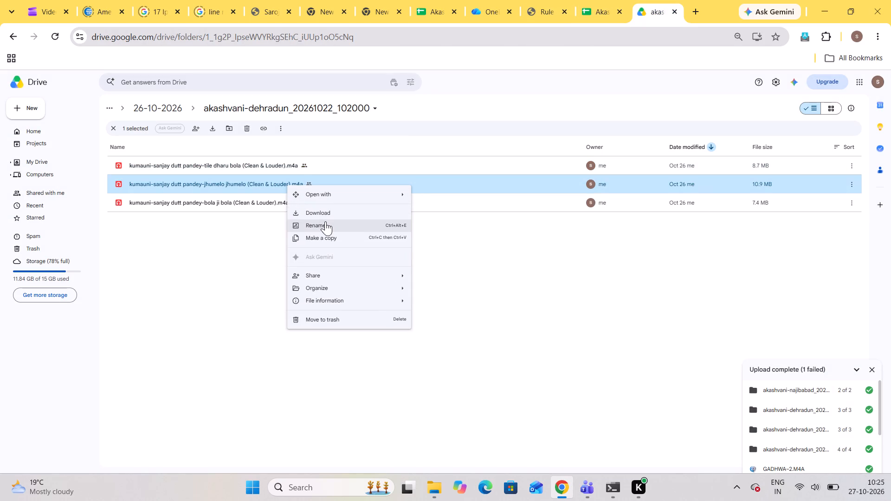
pyautogui.click(325, 221)
pyautogui.tripleClick(440, 265)
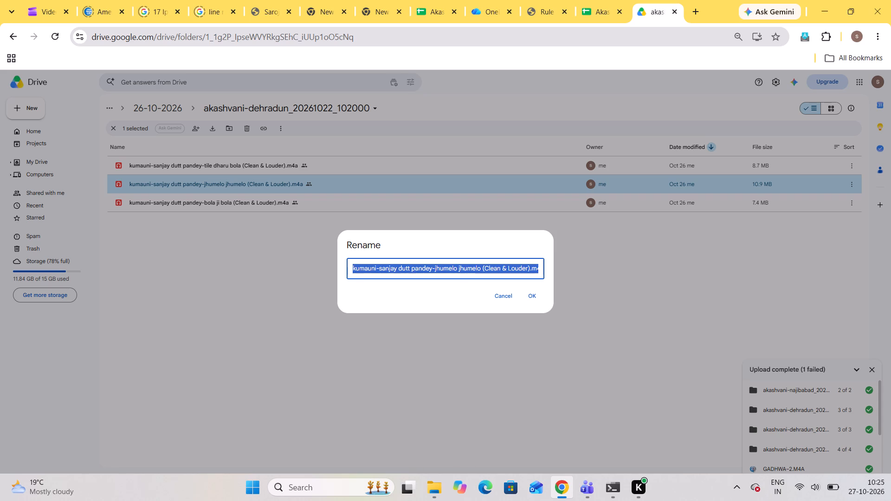
pyautogui.hotkey('ctrl', 'c')
pyautogui.click(593, 12)
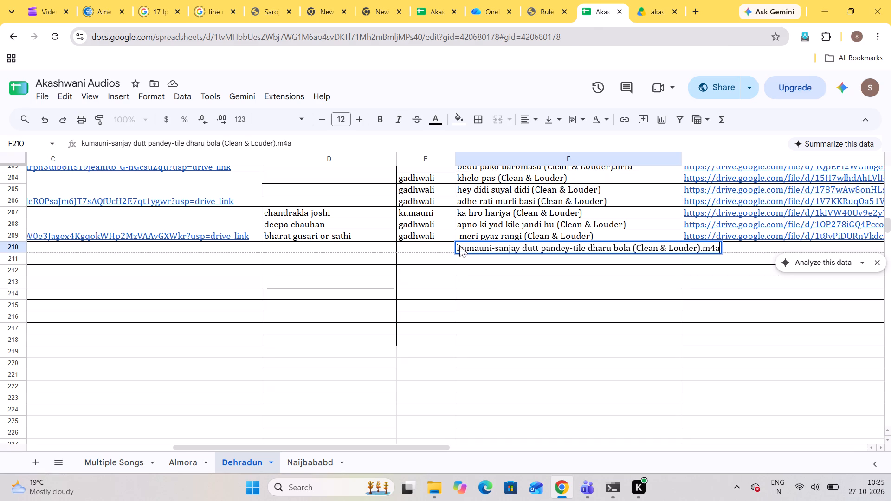
pyautogui.click(480, 258)
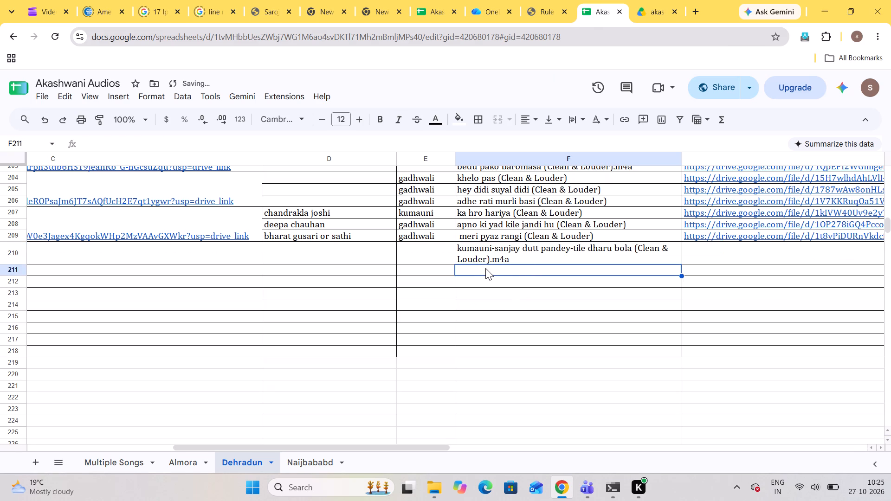
pyautogui.click(488, 271)
pyautogui.hotkey('ctrl', 'v')
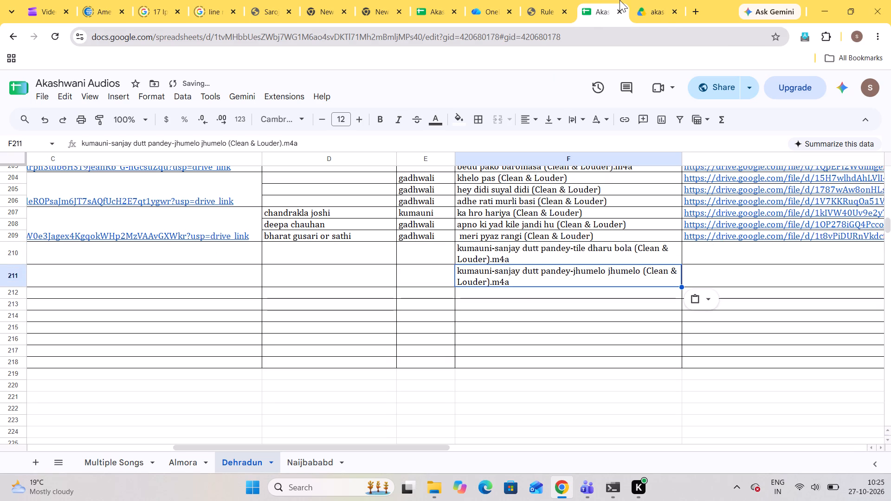
# Copy the full file name of the "bola ji bola" audio from Drive into cell F212 of the Dehradun sheet.
pyautogui.click(652, 13)
pyautogui.click(475, 175)
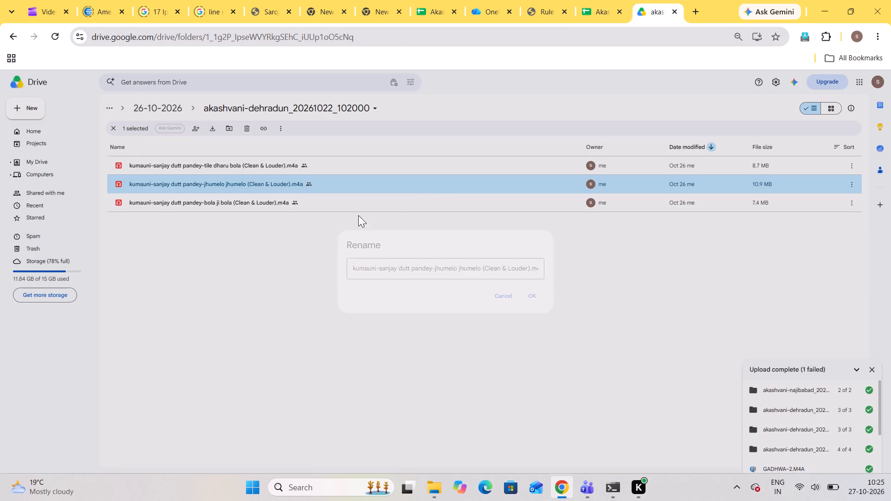
pyautogui.click(297, 208)
pyautogui.click(277, 202)
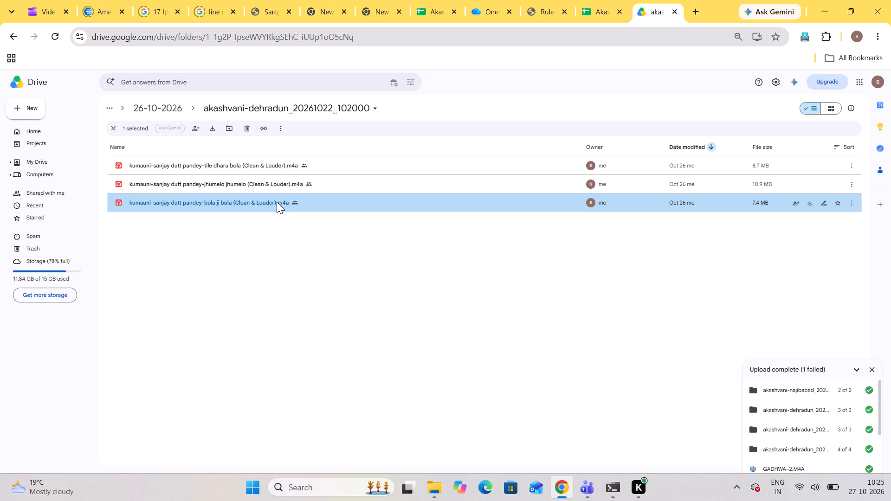
pyautogui.rightClick(277, 202)
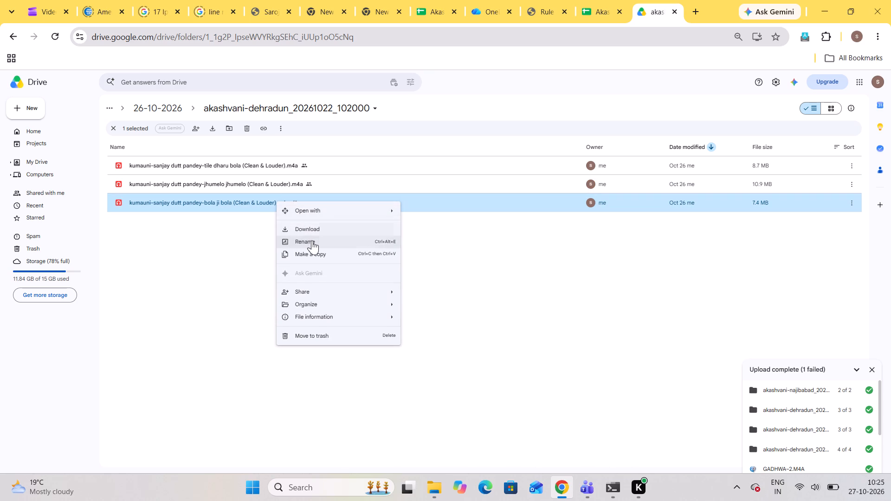
pyautogui.click(312, 240)
pyautogui.tripleClick(441, 269)
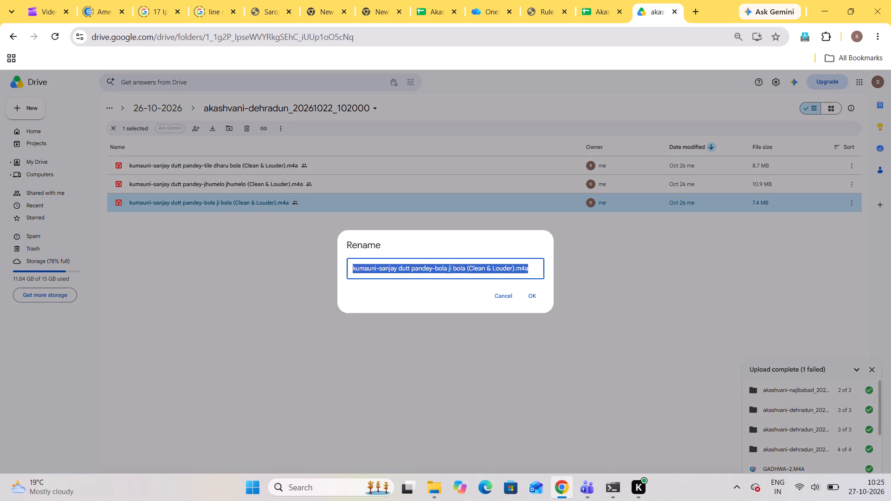
pyautogui.hotkey('ctrl', 'c')
pyautogui.click(593, 9)
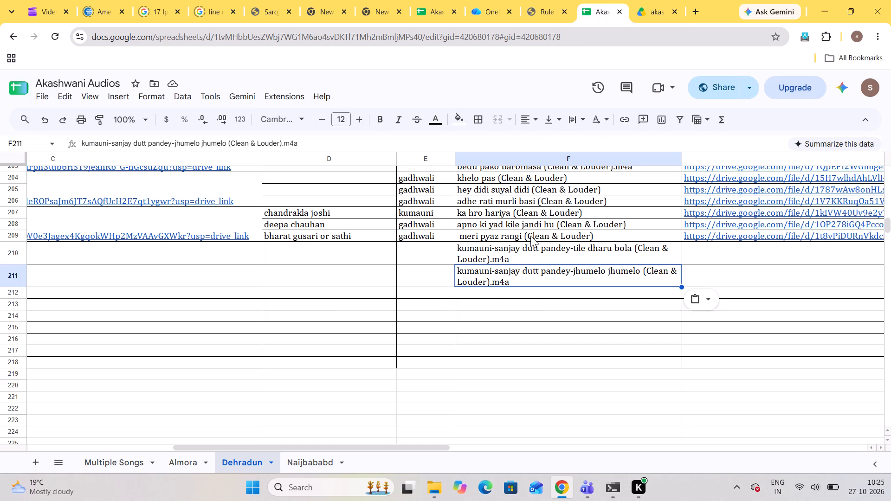
pyautogui.click(531, 293)
pyautogui.hotkey('ctrl', 'v')
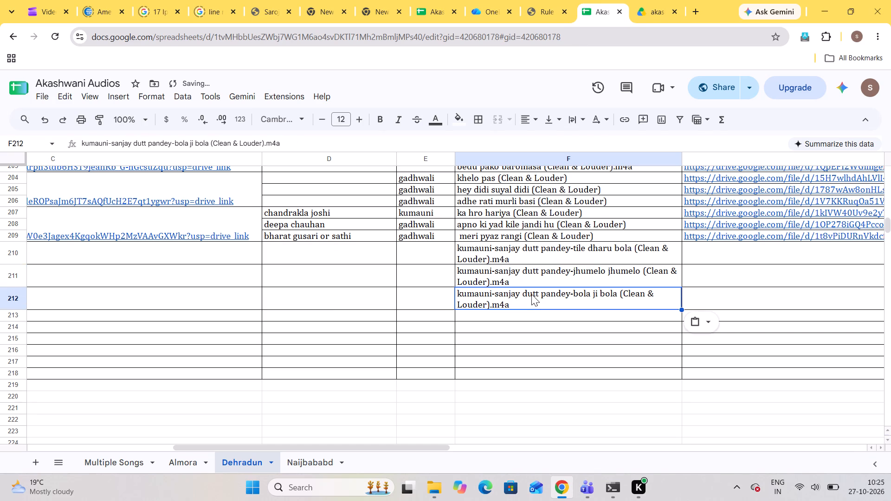
# Enter the language kumauni in cells E210, E211 and E212 for the three new audio rows.
pyautogui.click(437, 264)
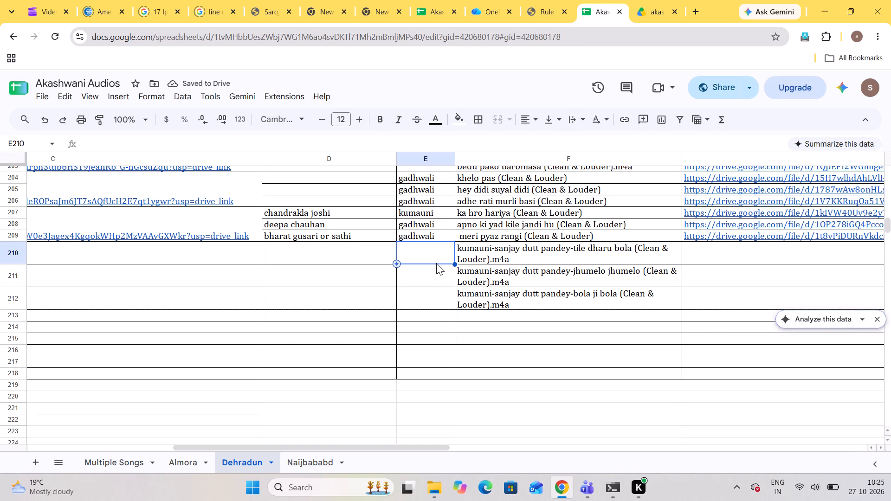
pyautogui.write('kum')
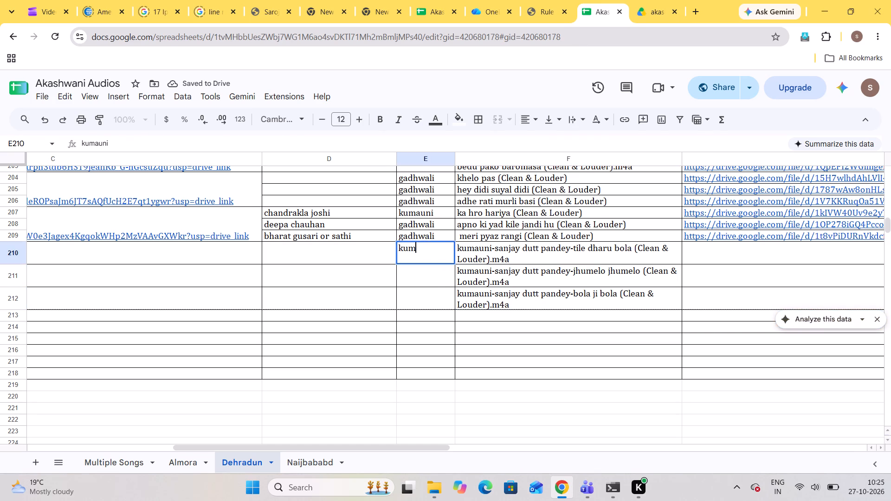
pyautogui.write('auni')
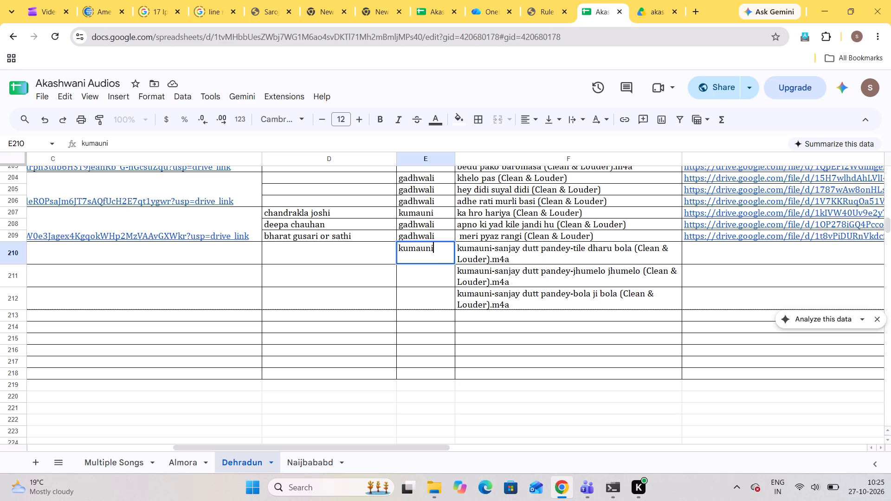
pyautogui.click(441, 281)
pyautogui.write('kumauni')
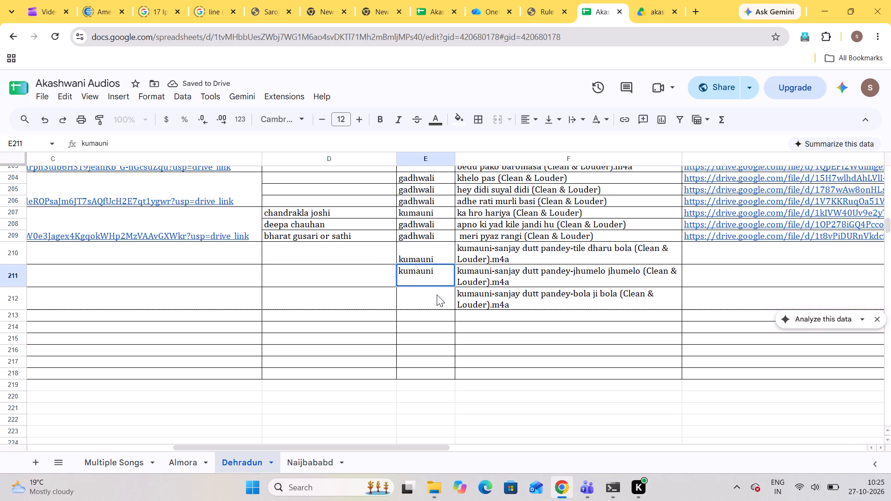
pyautogui.click(430, 303)
pyautogui.write('kumauni')
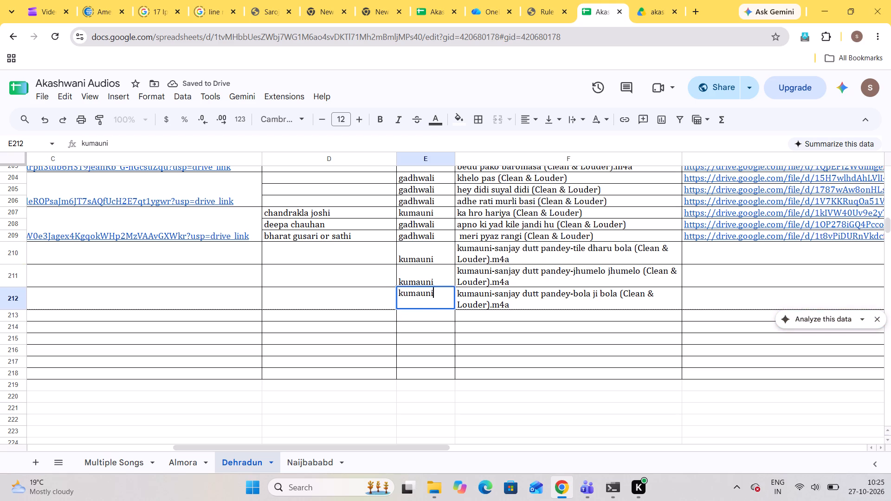
# Move the singer's name out of the file name in F210 into cell D210.
pyautogui.doubleClick(479, 253)
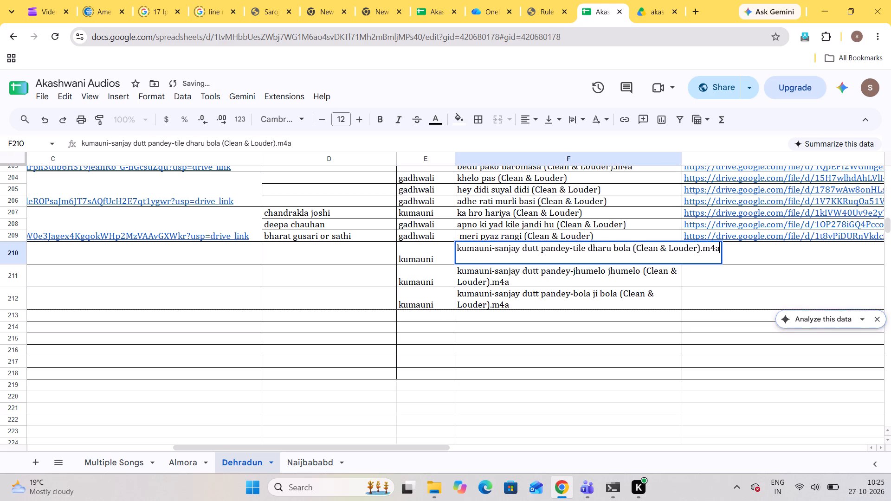
pyautogui.moveTo(494, 244); pyautogui.dragTo(568, 252)
pyautogui.hotkey('ctrl', 'x')
pyautogui.click(371, 261)
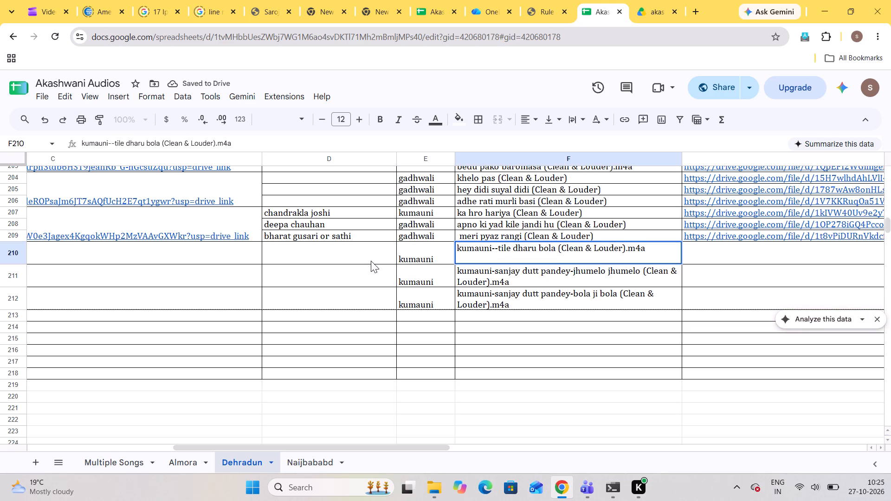
pyautogui.hotkey('ctrl', 'v')
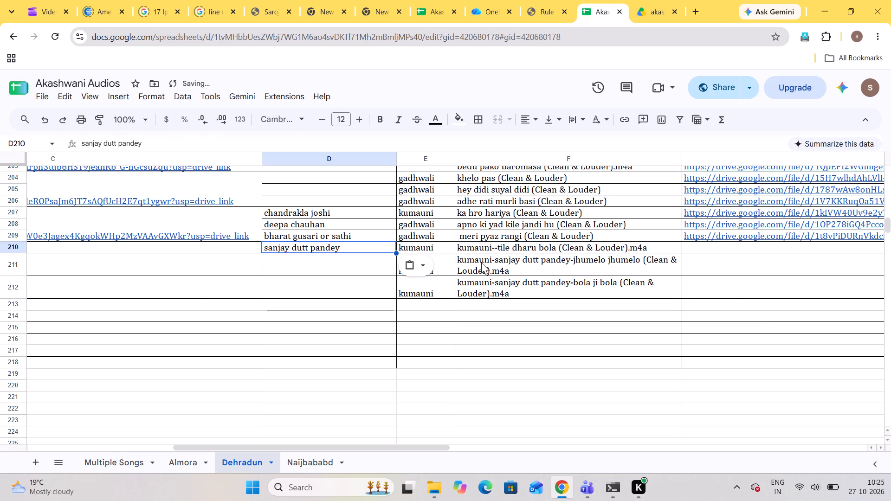
# Move the singer's name out of the file name in F211 into D211, and paste it into D212 too.
pyautogui.doubleClick(482, 265)
pyautogui.click(493, 258)
pyautogui.tripleClick(499, 261)
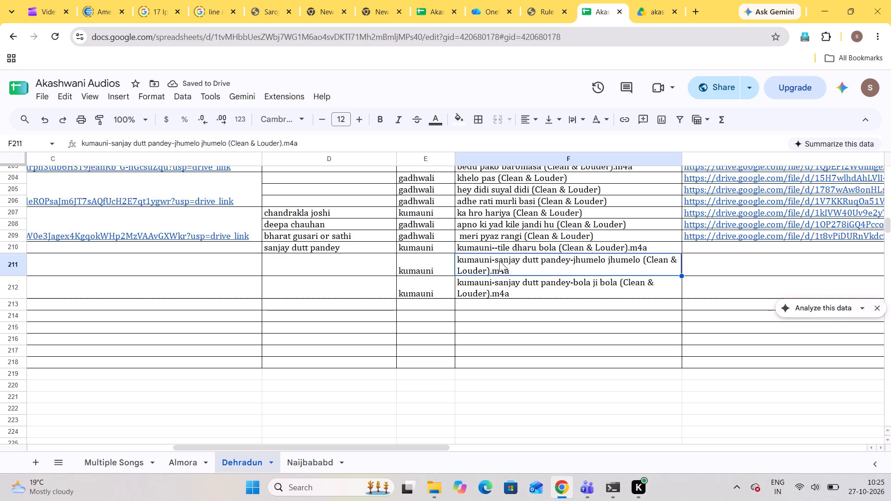
pyautogui.click(495, 259)
pyautogui.moveTo(495, 259); pyautogui.dragTo(529, 263)
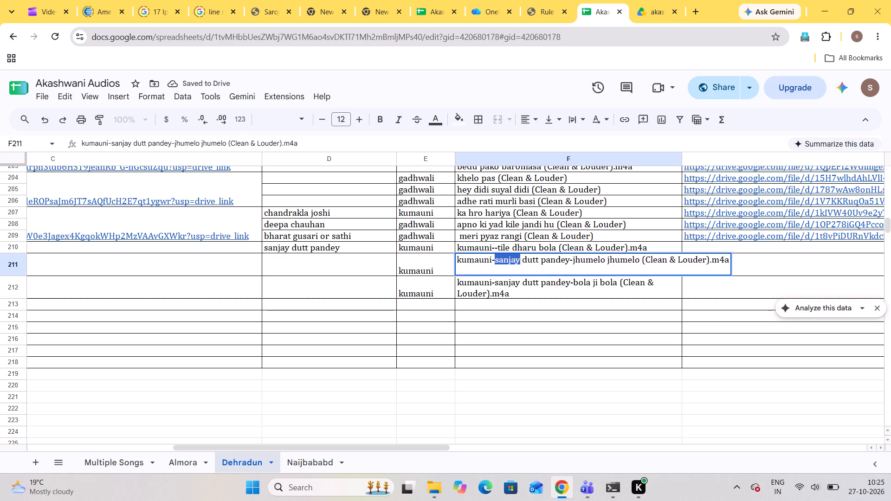
pyautogui.moveTo(529, 263); pyautogui.dragTo(566, 263)
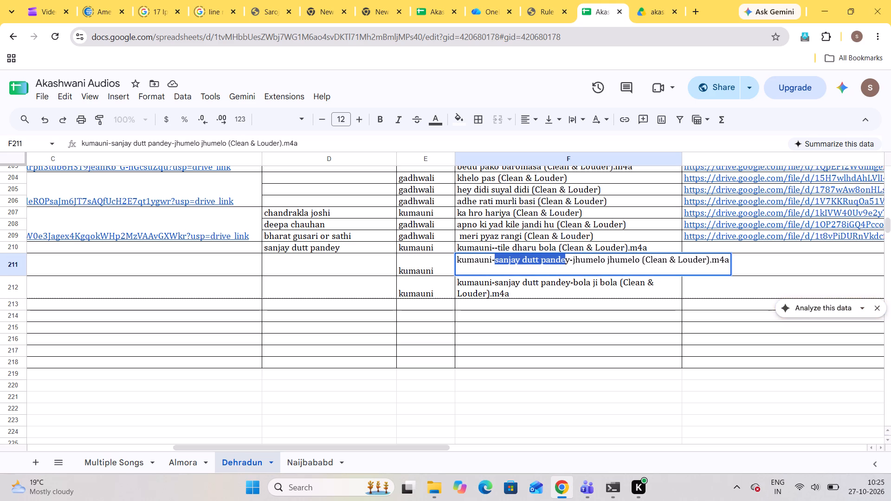
pyautogui.moveTo(566, 263); pyautogui.dragTo(568, 263)
pyautogui.hotkey('ctrl', 'x')
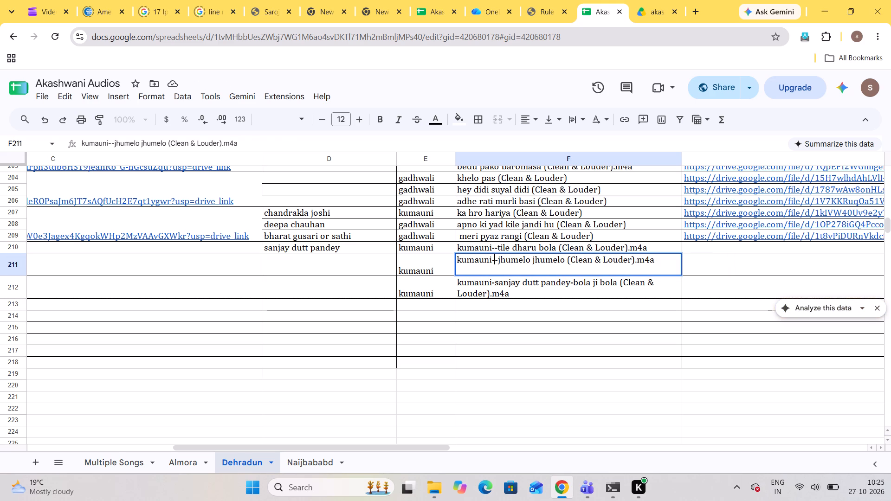
pyautogui.click(376, 272)
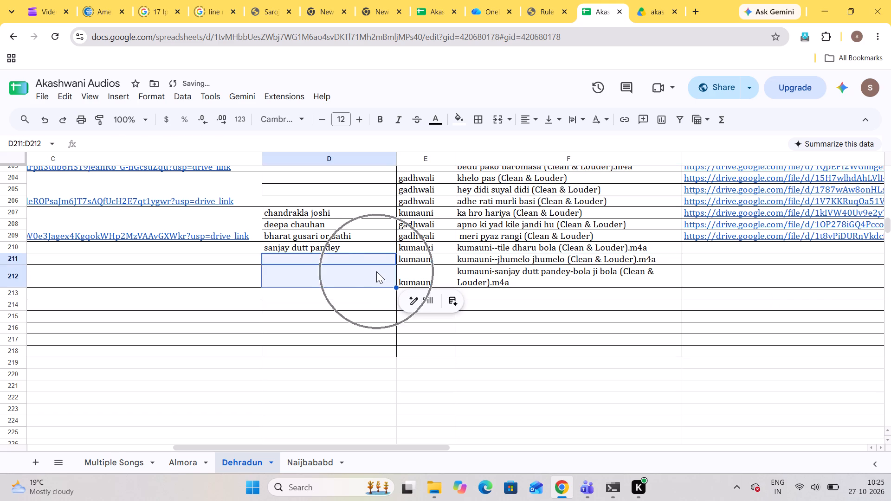
pyautogui.click(376, 271)
pyautogui.click(371, 261)
pyautogui.hotkey('ctrl', 'v')
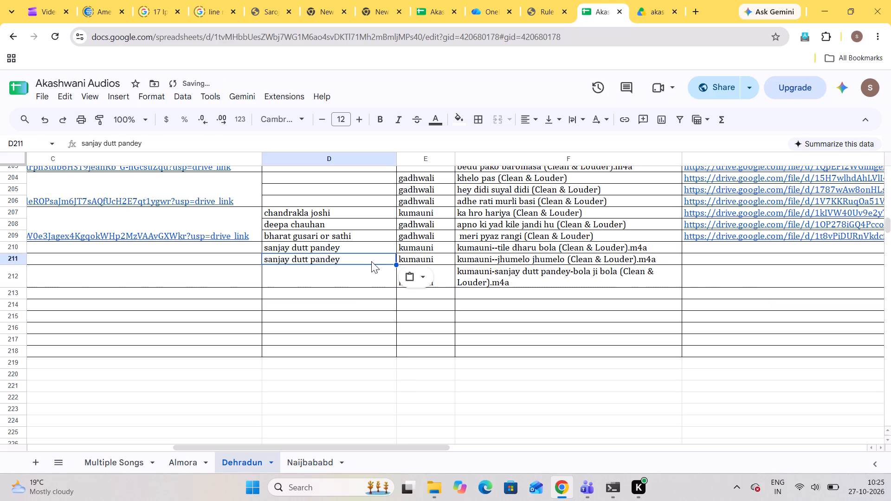
pyautogui.click(368, 277)
pyautogui.hotkey('ctrl', 'v')
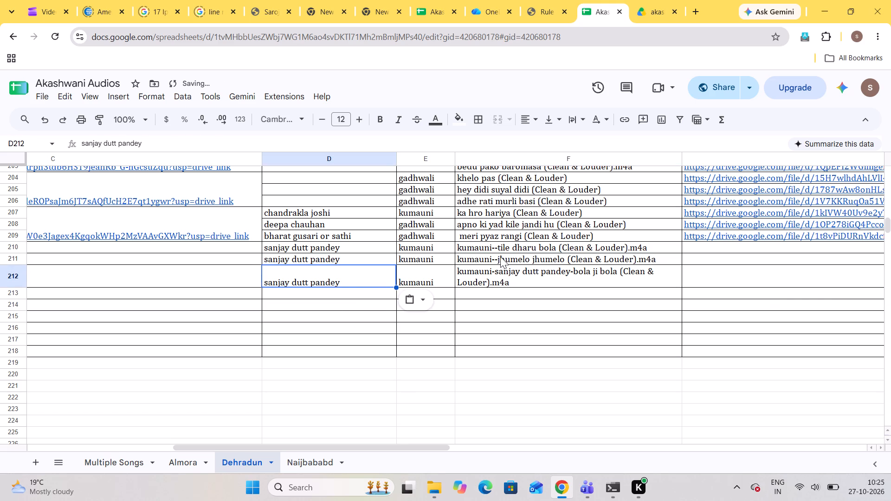
# Remove the language and singer prefix from F212 so the cell reads "bola ji bola (Clean & Louder).m4a".
pyautogui.tripleClick(499, 271)
pyautogui.click(542, 272)
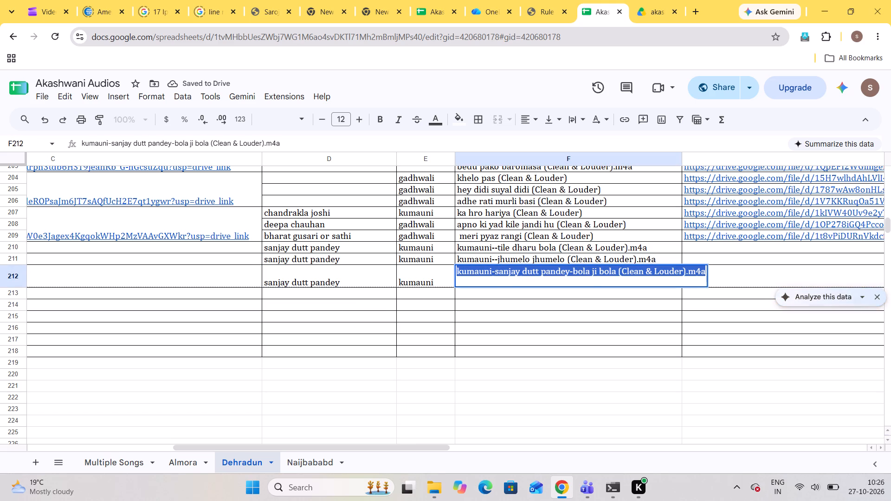
pyautogui.moveTo(572, 271); pyautogui.dragTo(483, 278)
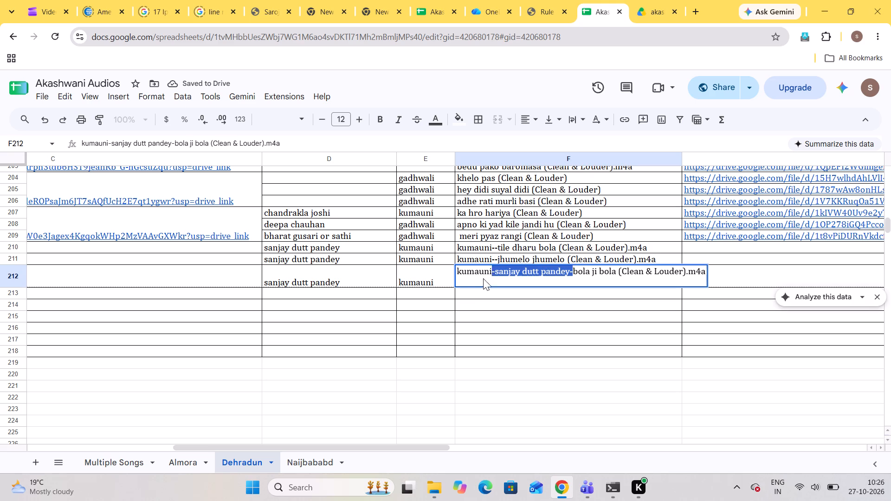
pyautogui.moveTo(483, 278); pyautogui.dragTo(453, 282)
pyautogui.press('BackSpace')
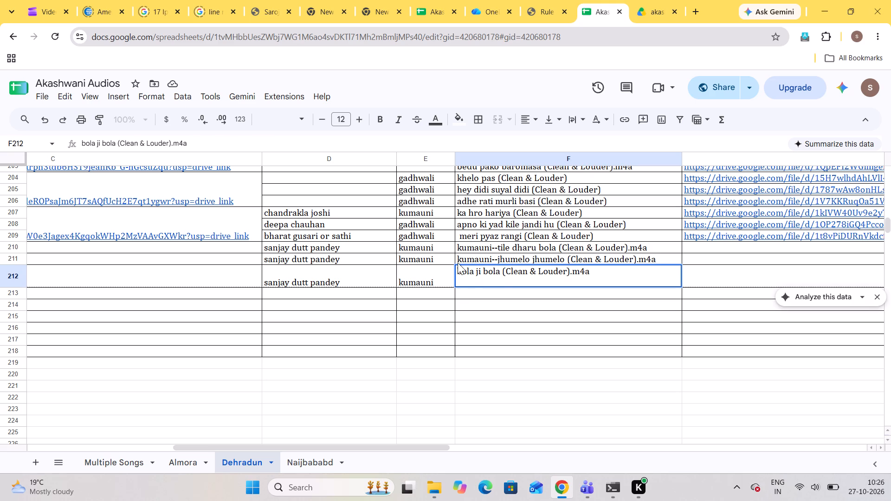
# Remove the leftover "kumauni--" prefix from the file names in F211 and F210 so each starts with its song title.
pyautogui.tripleClick(460, 258)
pyautogui.click(495, 256)
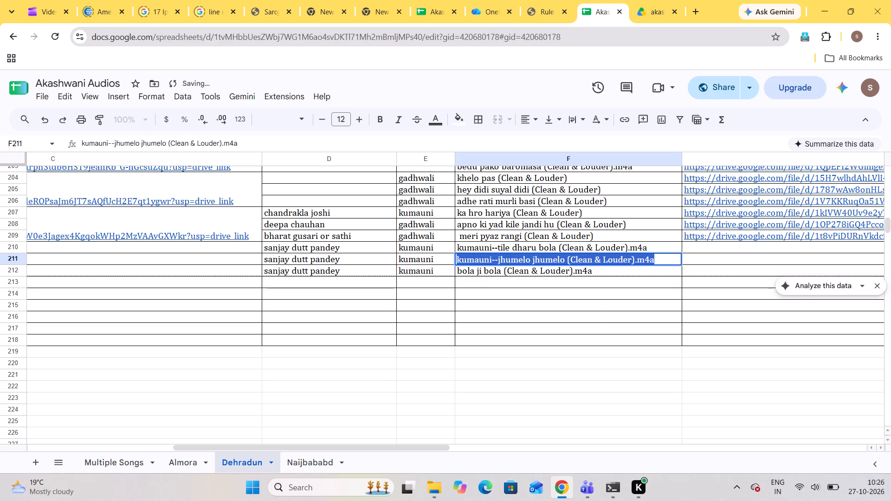
pyautogui.click(498, 258)
pyautogui.moveTo(498, 258); pyautogui.dragTo(441, 262)
pyautogui.press('BackSpace')
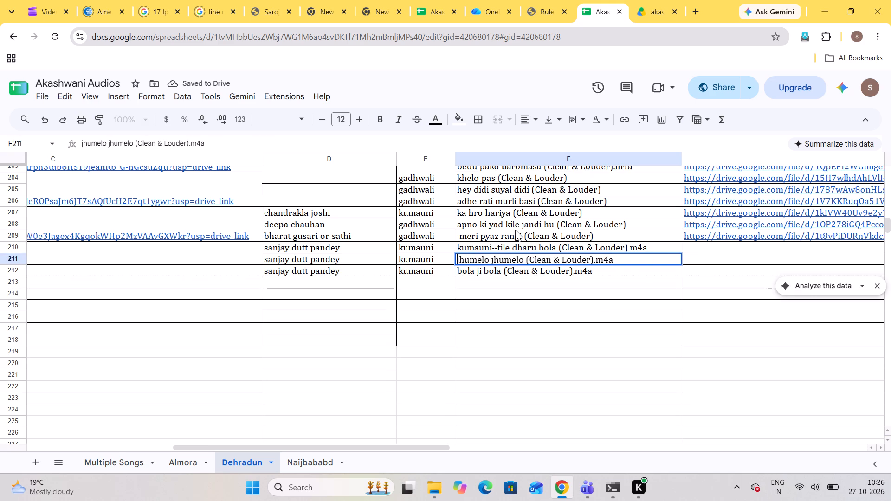
pyautogui.tripleClick(486, 242)
pyautogui.doubleClick(494, 246)
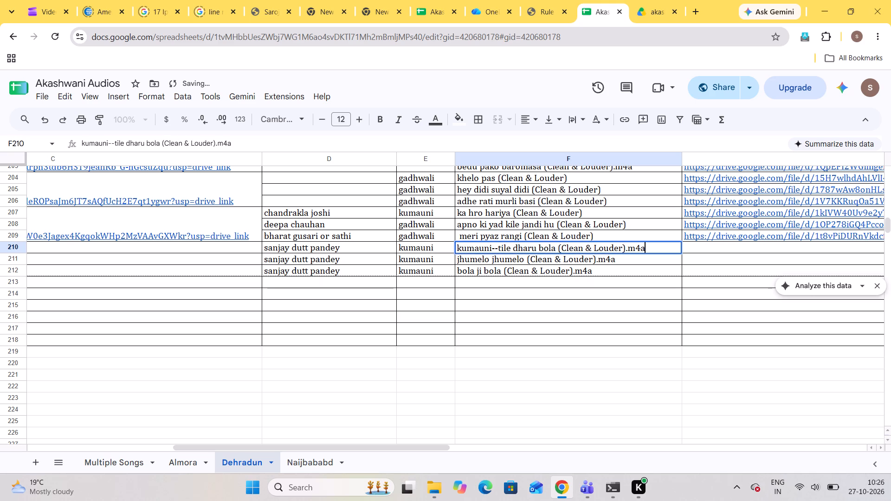
pyautogui.moveTo(497, 249); pyautogui.dragTo(455, 253)
pyautogui.press('BackSpace')
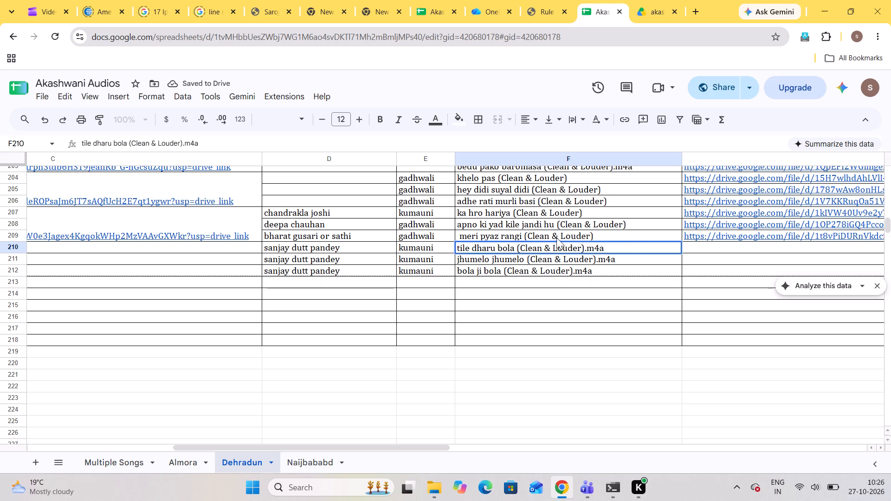
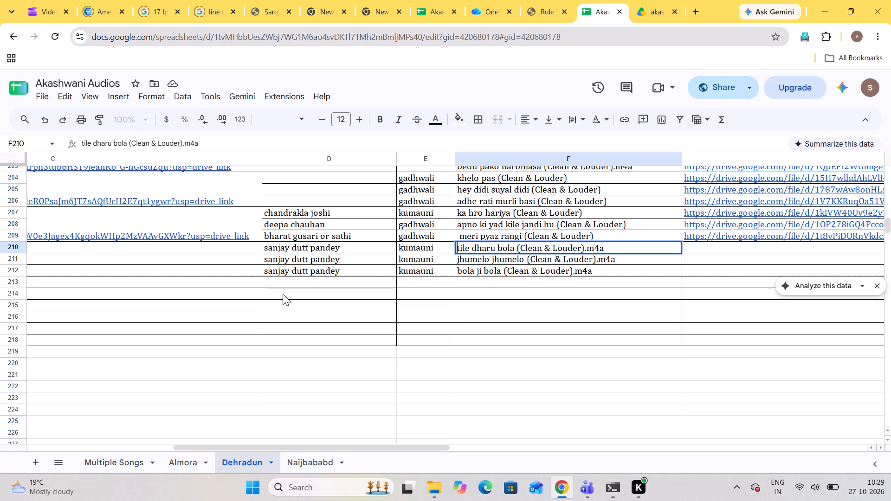
# Copy the share link of the akashvani-dehradun_20261022_102000 Drive folder into cell C210 of the Dehradun sheet.
pyautogui.hscroll(3, 270, 291)
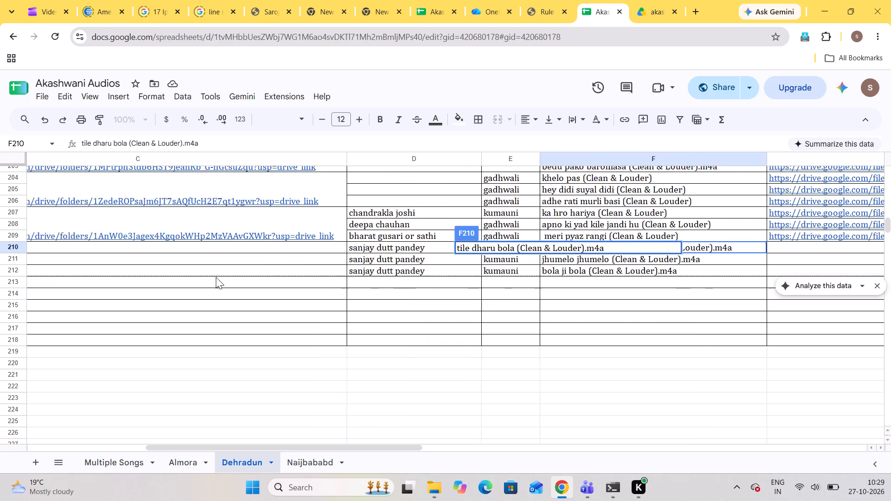
pyautogui.hscroll(2, 216, 277)
pyautogui.hscroll(2, 247, 249)
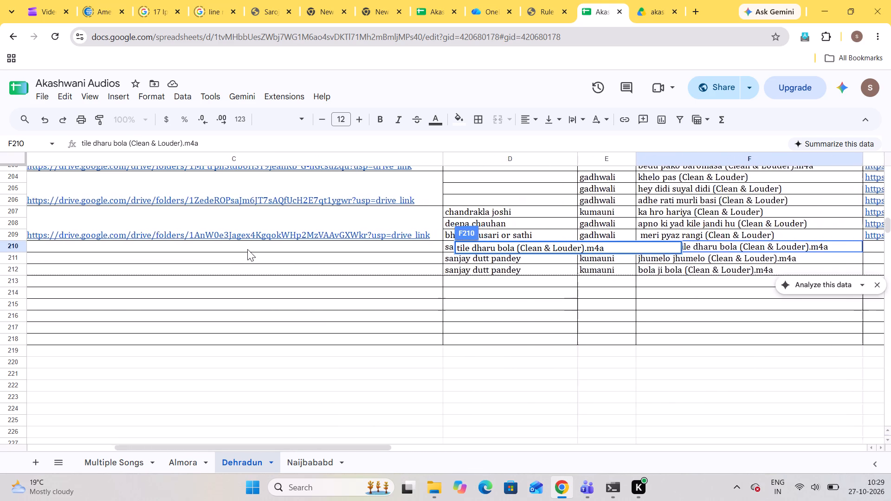
pyautogui.hscroll(3, 247, 249)
pyautogui.hscroll(-1, 277, 254)
pyautogui.click(349, 252)
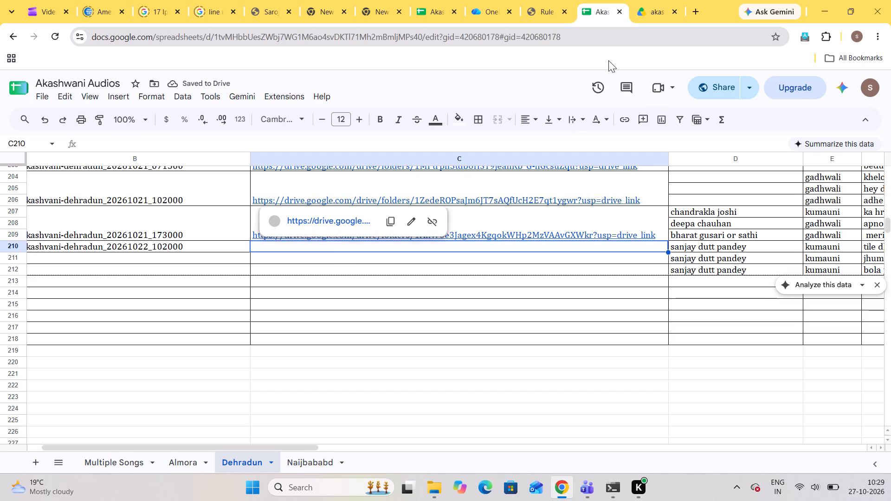
pyautogui.click(657, 7)
pyautogui.click(375, 109)
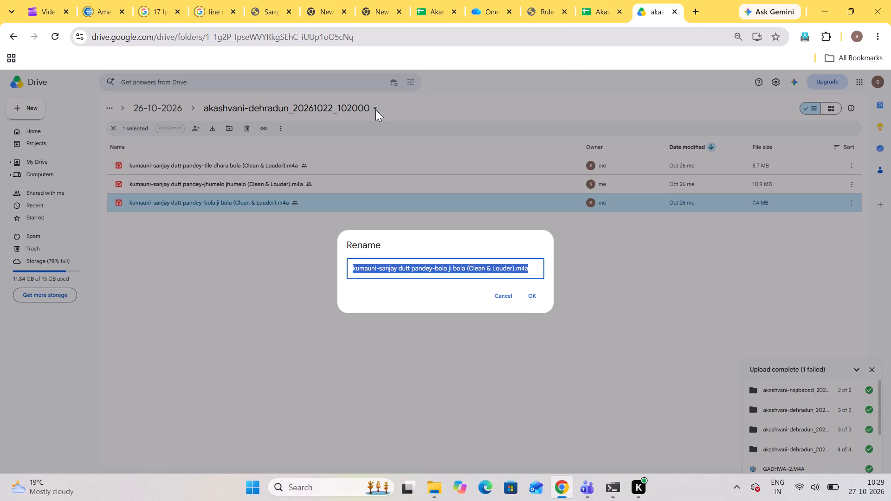
pyautogui.click(375, 109)
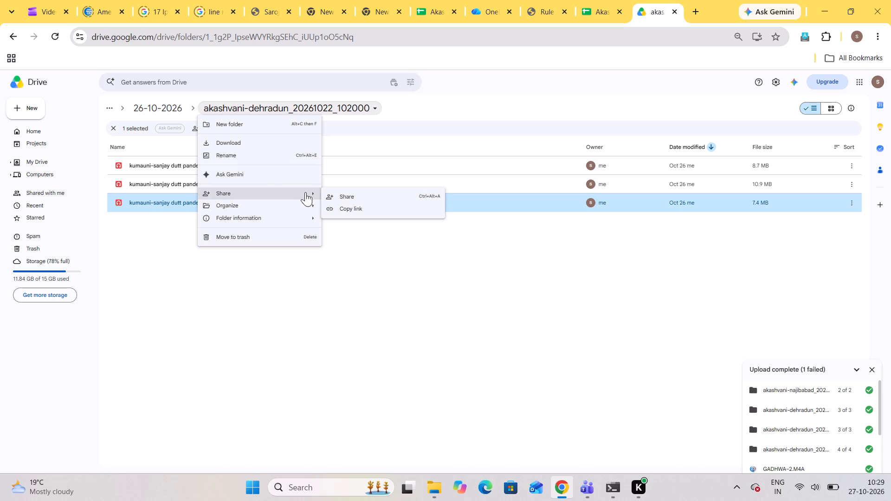
pyautogui.click(335, 209)
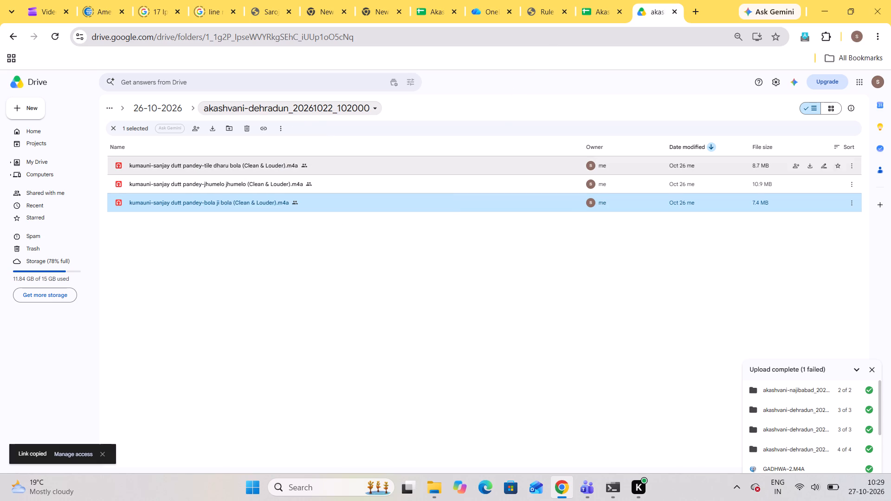
pyautogui.click(587, 6)
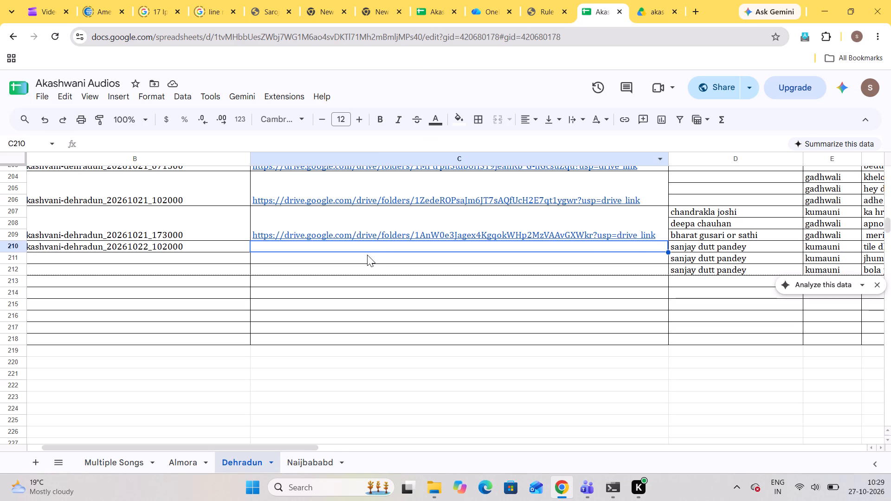
pyautogui.hotkey('ctrl', 'v')
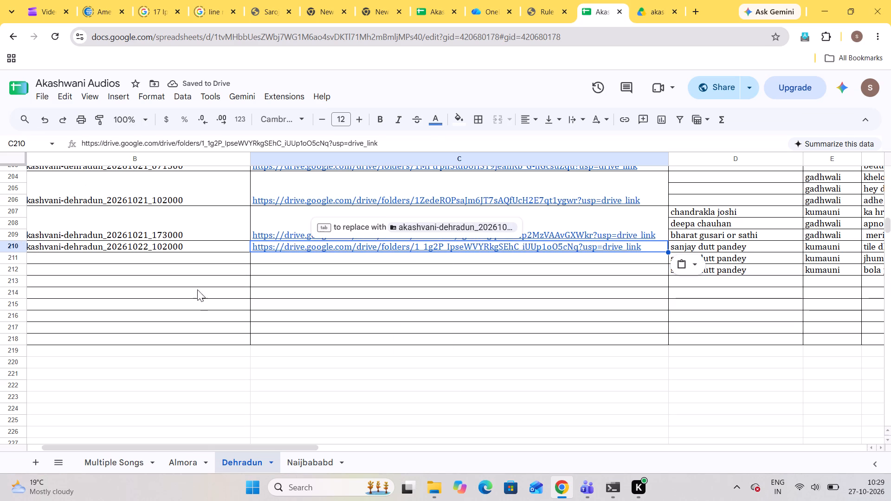
# Merge cells B210:B212 so the folder name akashvani-dehradun_20261022_102000 spans its three song rows.
pyautogui.keyDown('ctrl'); pyautogui.click(190, 249); pyautogui.keyUp('ctrl')
pyautogui.keyDown('ctrl'); pyautogui.click(188, 259); pyautogui.keyUp('ctrl')
pyautogui.keyDown('ctrl'); pyautogui.click(188, 273); pyautogui.keyUp('ctrl')
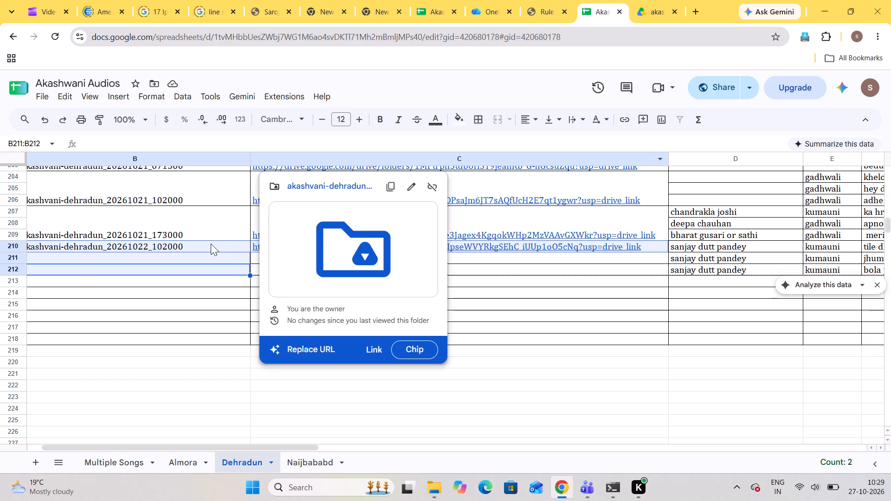
pyautogui.click(211, 243)
pyautogui.keyDown('ctrl'); pyautogui.click(208, 259); pyautogui.keyUp('ctrl')
pyautogui.keyDown('ctrl'); pyautogui.click(203, 271); pyautogui.keyUp('ctrl')
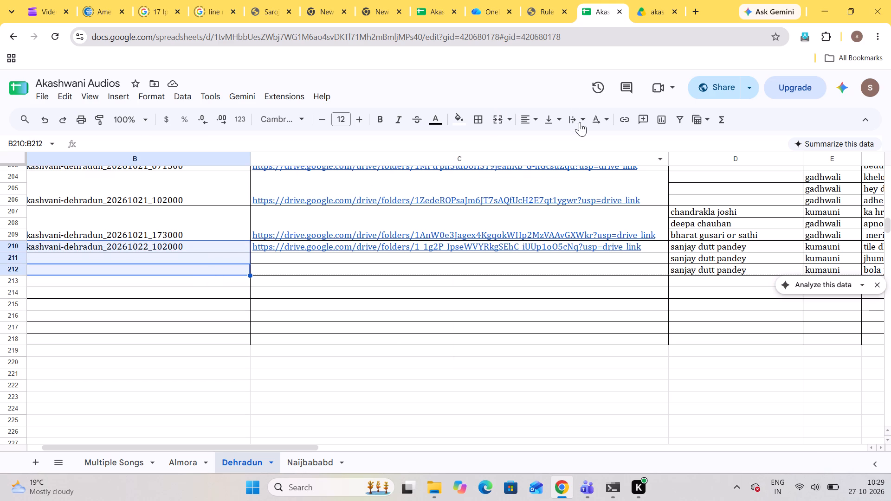
pyautogui.click(489, 126)
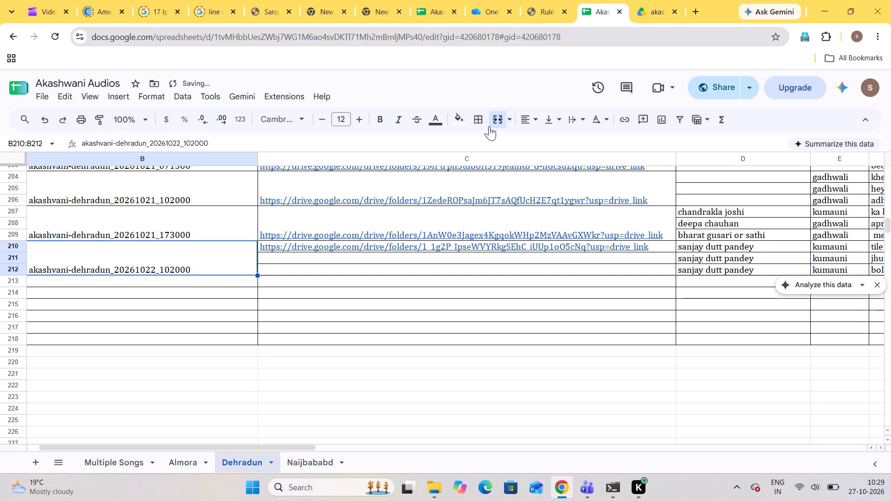
# Merge cells C210:C212 so the folder link spans the same three song rows.
pyautogui.hscroll(12, 489, 126)
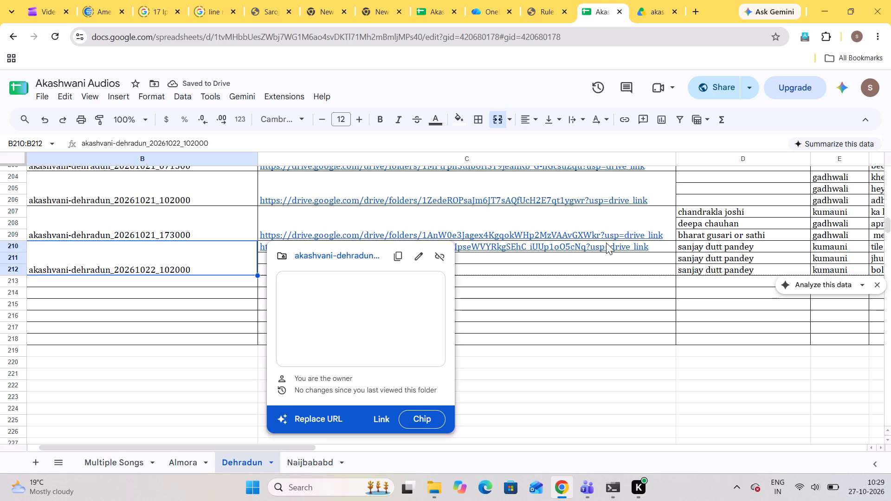
pyautogui.click(603, 246)
pyautogui.click(576, 244)
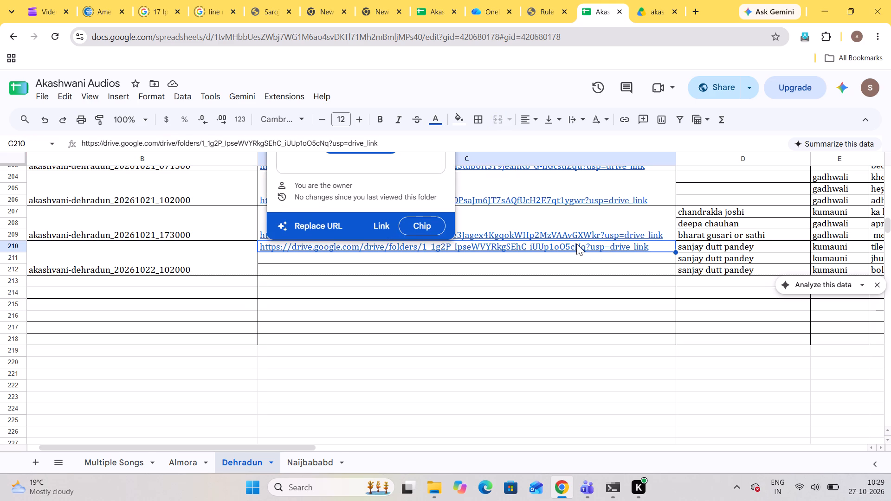
pyautogui.click(594, 244)
pyautogui.keyDown('ctrl'); pyautogui.click(575, 257); pyautogui.keyUp('ctrl')
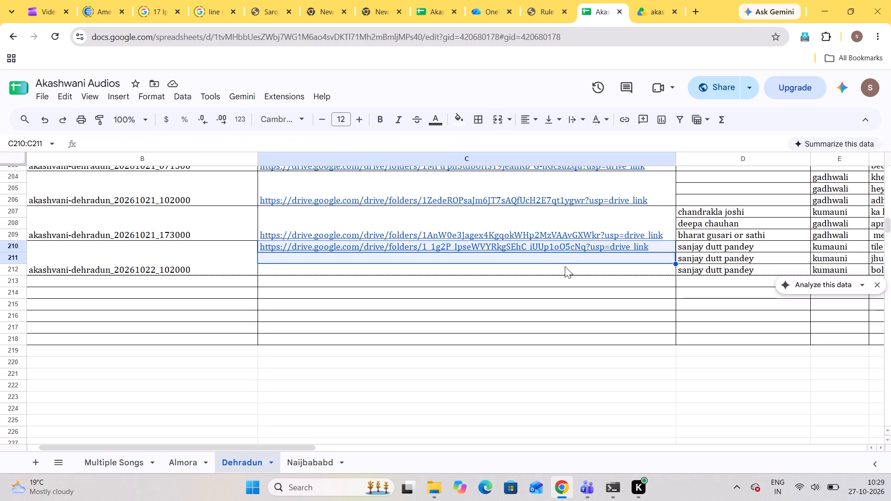
pyautogui.keyDown('ctrl'); pyautogui.click(561, 273); pyautogui.keyUp('ctrl')
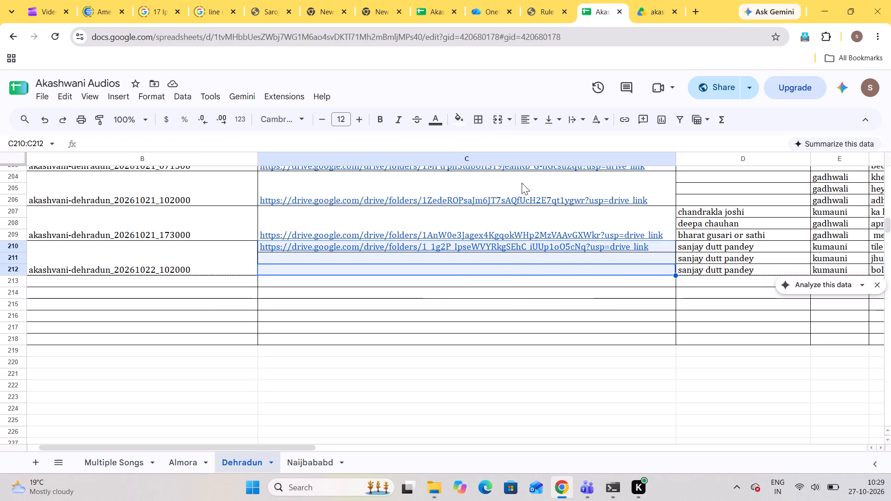
pyautogui.click(493, 123)
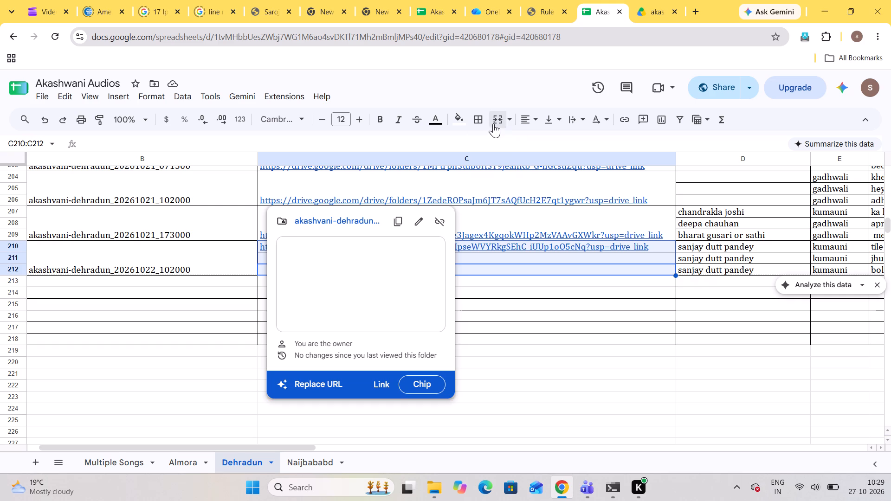
# Merge cells A210:A212 so serial number 70 spans the three song rows.
pyautogui.hscroll(10, 499, 143)
pyautogui.hscroll(1, 259, 259)
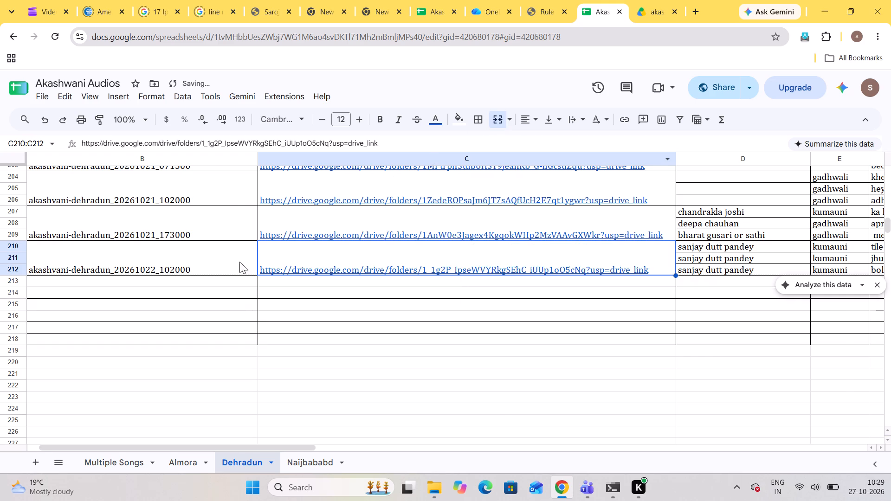
pyautogui.hscroll(3, 239, 262)
pyautogui.hscroll(1, 0, 296)
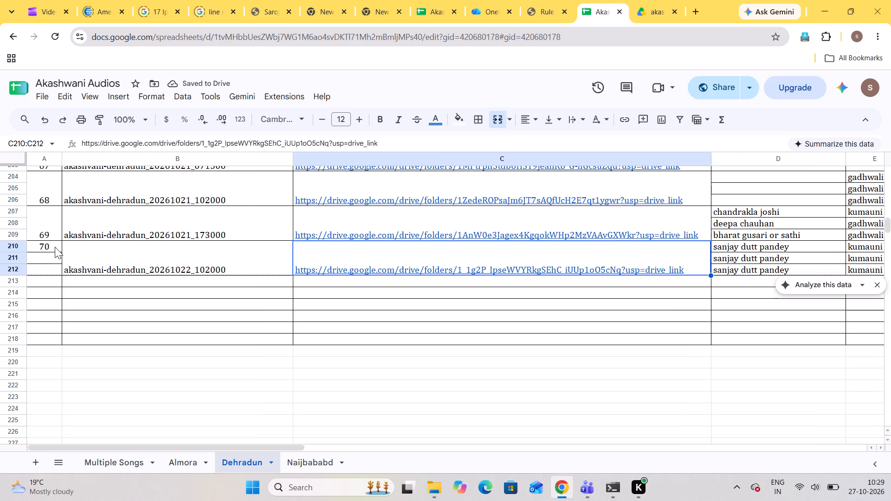
pyautogui.click(55, 247)
pyautogui.keyDown('ctrl'); pyautogui.click(57, 263); pyautogui.keyUp('ctrl')
pyautogui.keyDown('ctrl'); pyautogui.click(52, 270); pyautogui.keyUp('ctrl')
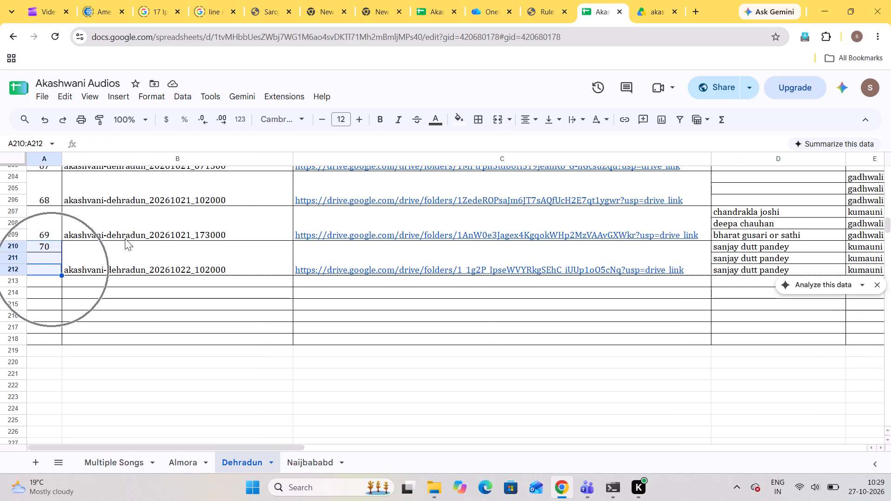
pyautogui.click(495, 118)
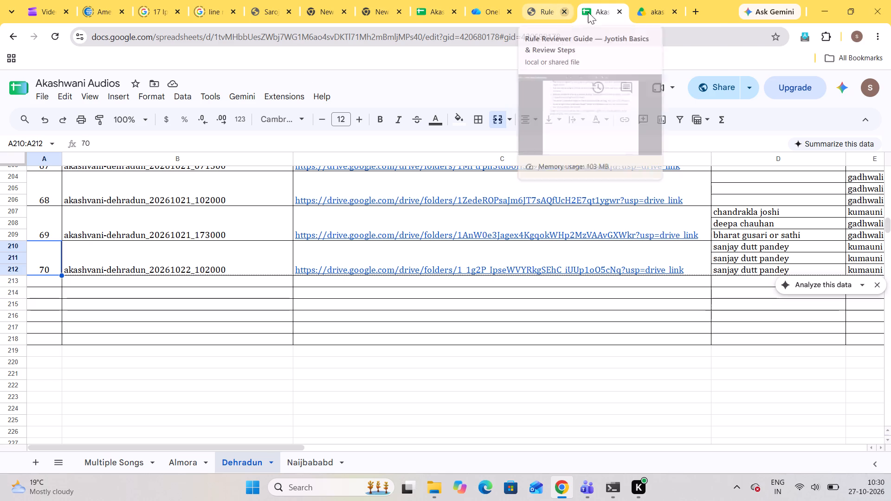
# In Google Drive, open the 26-10-2026 folder inside My Drive's Akashwani Audio_Naijbababd folder.
pyautogui.click(640, 12)
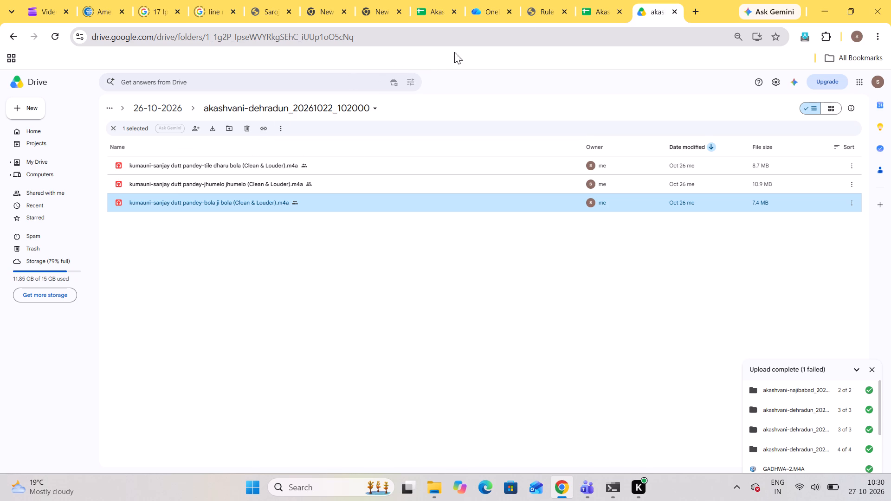
pyautogui.click(588, 14)
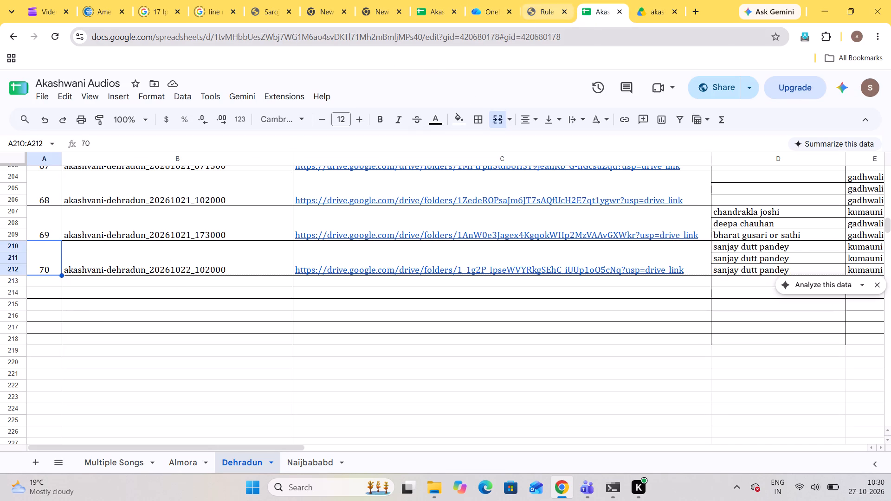
pyautogui.click(634, 14)
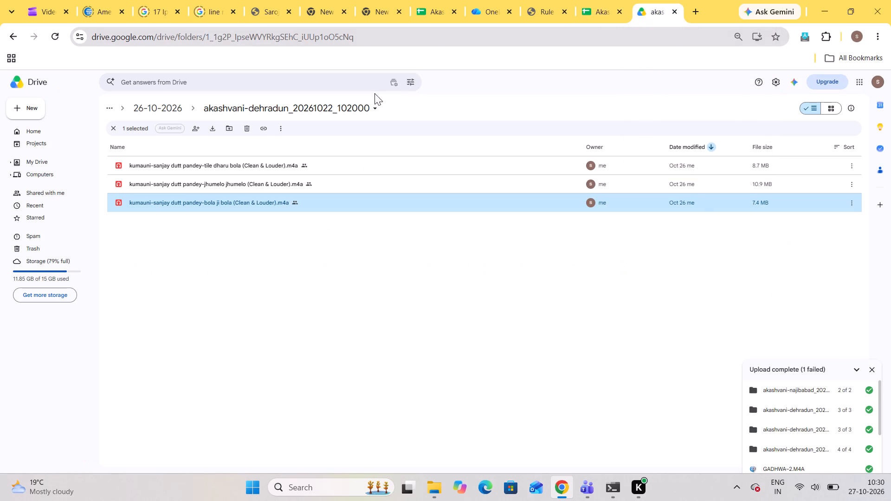
pyautogui.click(151, 110)
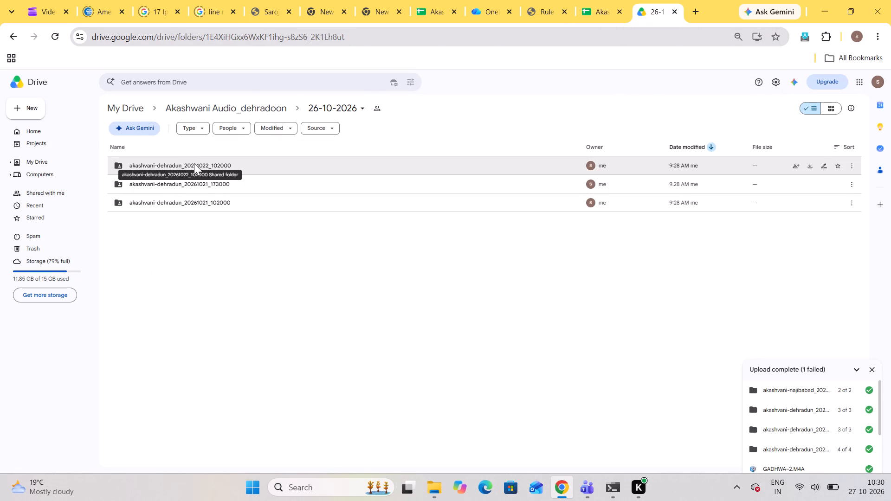
pyautogui.rightClick(588, 27)
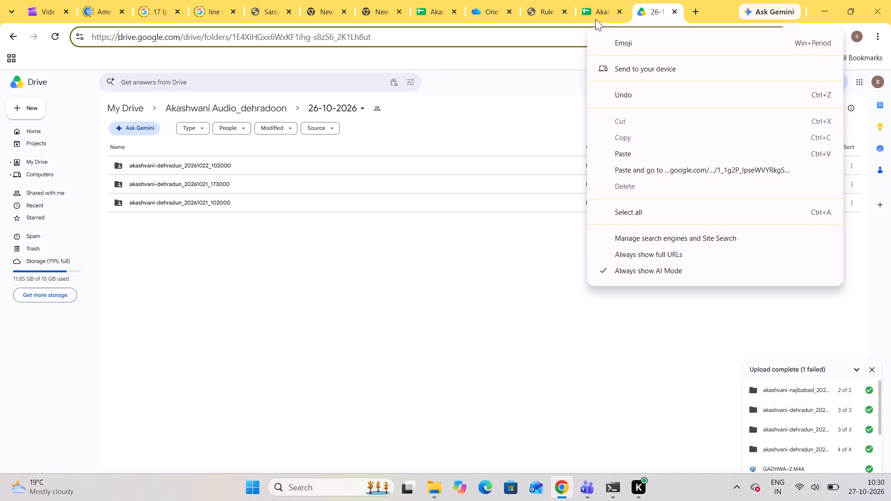
pyautogui.click(595, 19)
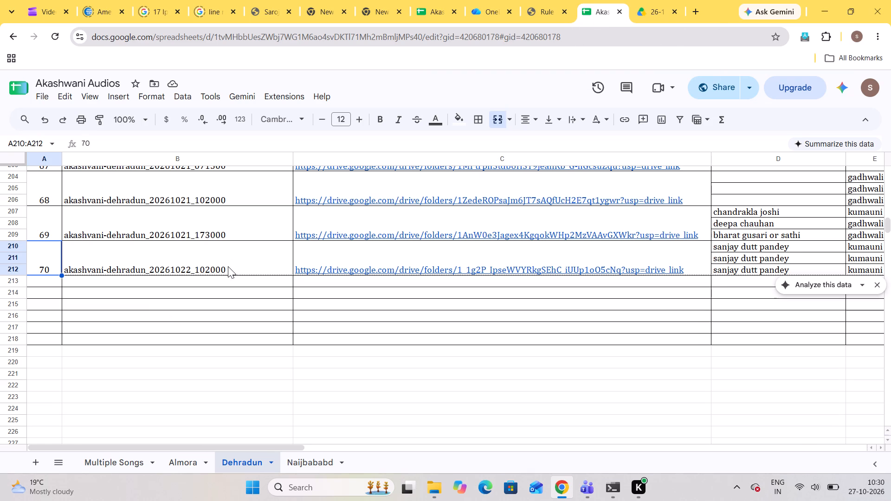
pyautogui.click(647, 13)
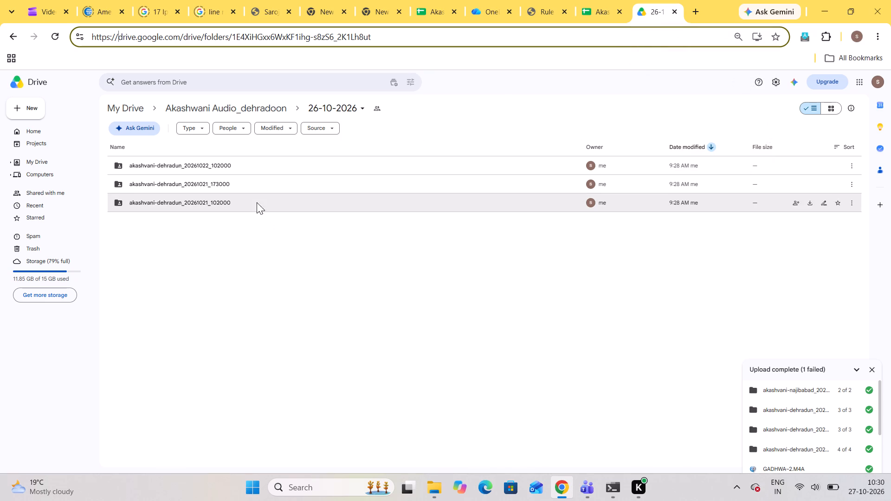
pyautogui.click(140, 106)
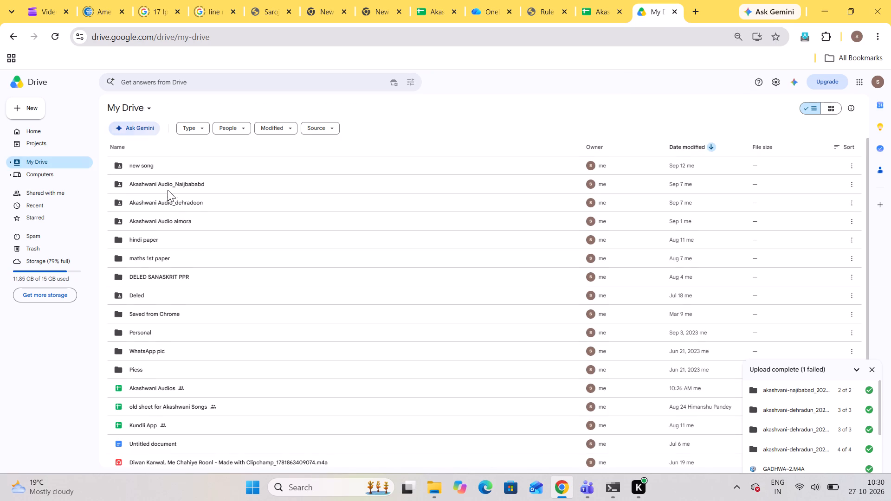
pyautogui.doubleClick(197, 187)
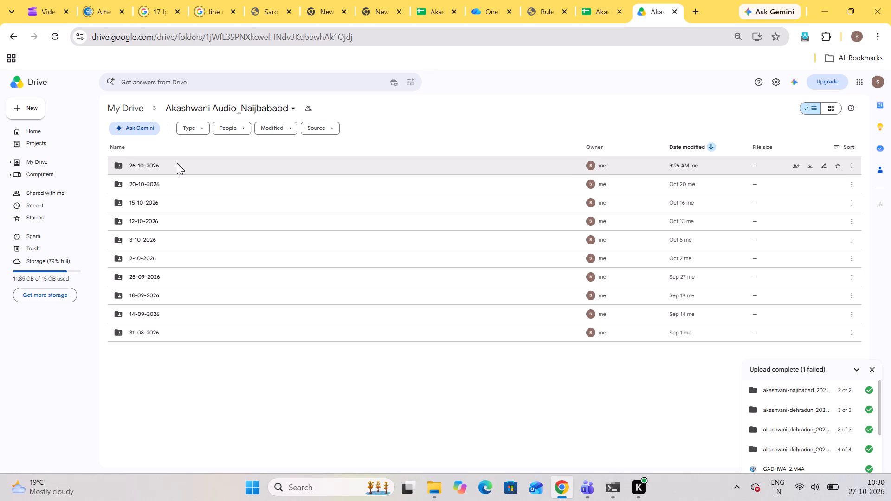
pyautogui.click(174, 161)
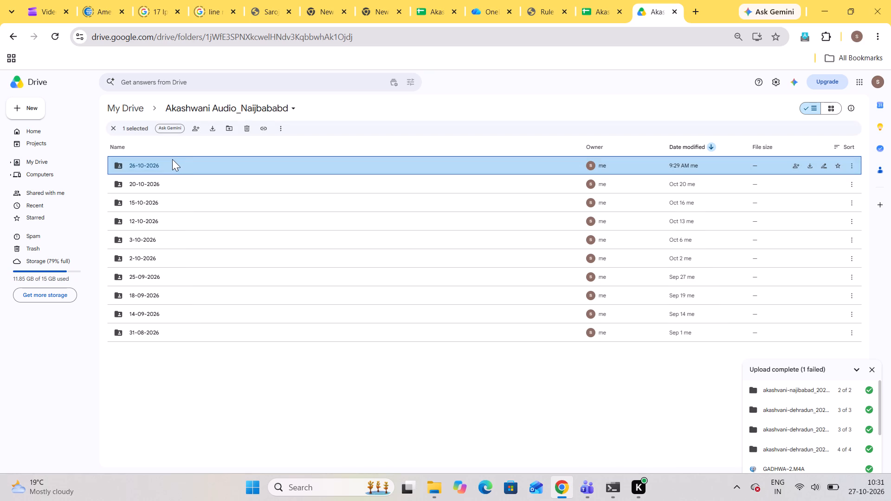
pyautogui.click(172, 161)
pyautogui.click(172, 161)
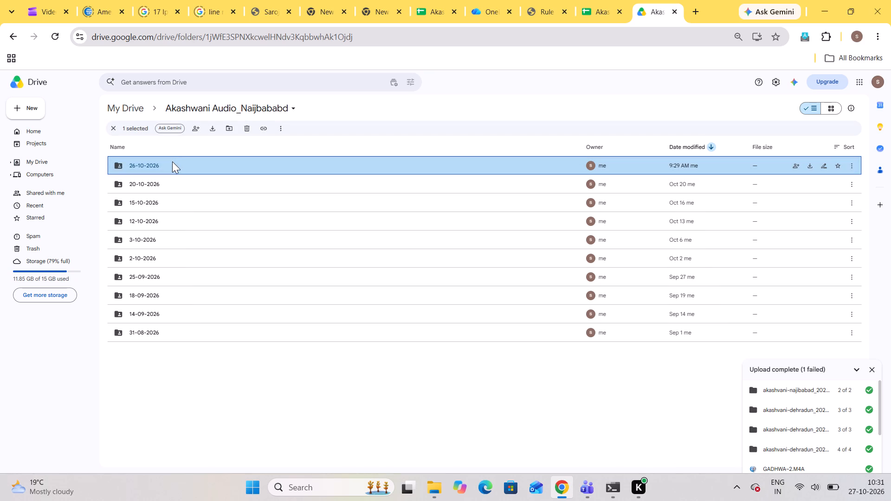
pyautogui.doubleClick(172, 164)
pyautogui.click(172, 164)
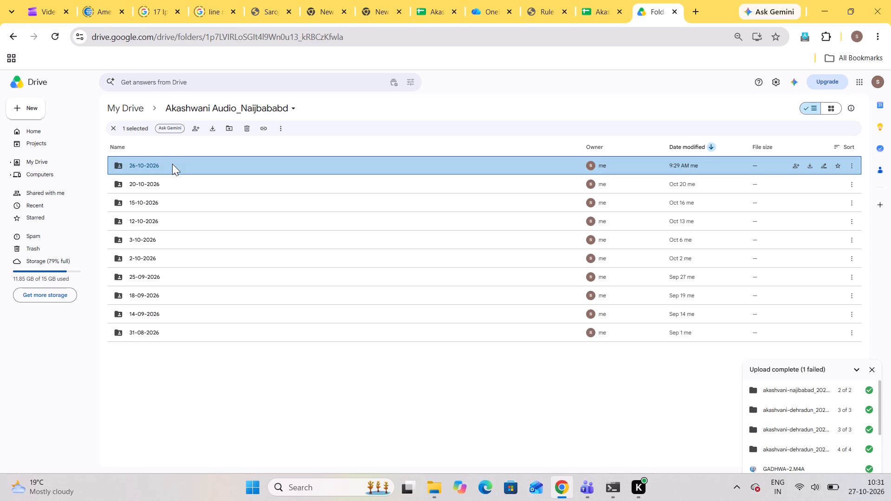
# Copy the name of the folder akashvani-najibabad_20261022_133000_3xMERGED inside the 26-10-2026 folder.
pyautogui.click(172, 164)
pyautogui.click(172, 164)
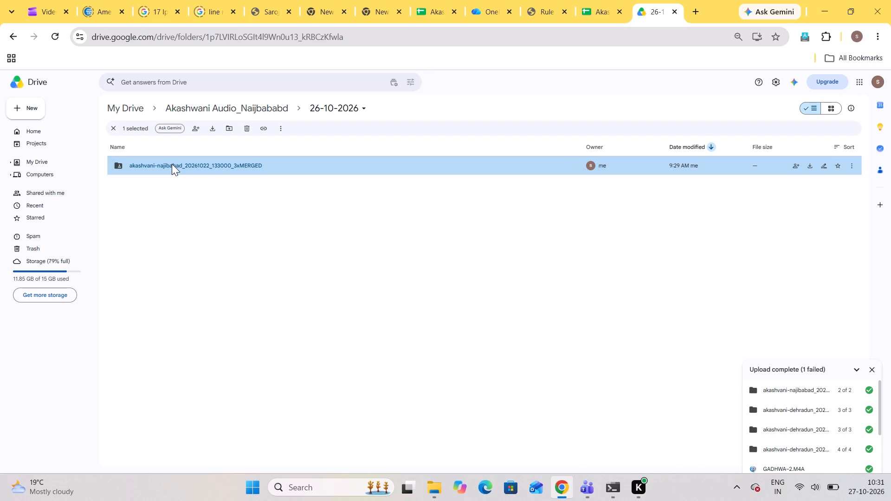
pyautogui.rightClick(172, 164)
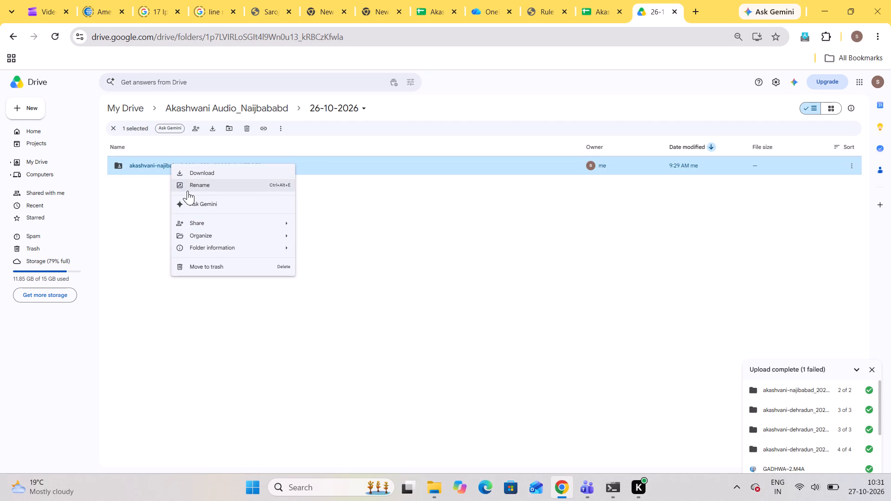
pyautogui.click(187, 191)
pyautogui.moveTo(394, 274); pyautogui.dragTo(388, 272)
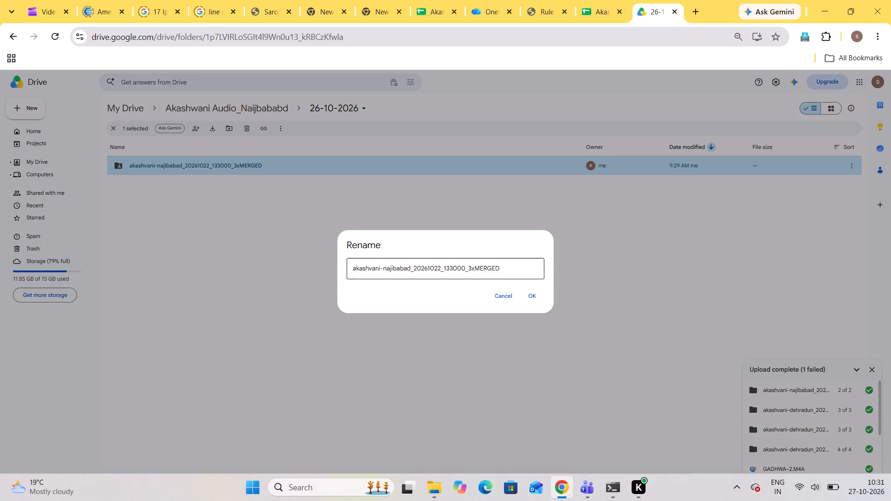
pyautogui.moveTo(388, 272); pyautogui.dragTo(383, 270)
pyautogui.tripleClick(381, 267)
pyautogui.hotkey('ctrl', 'c')
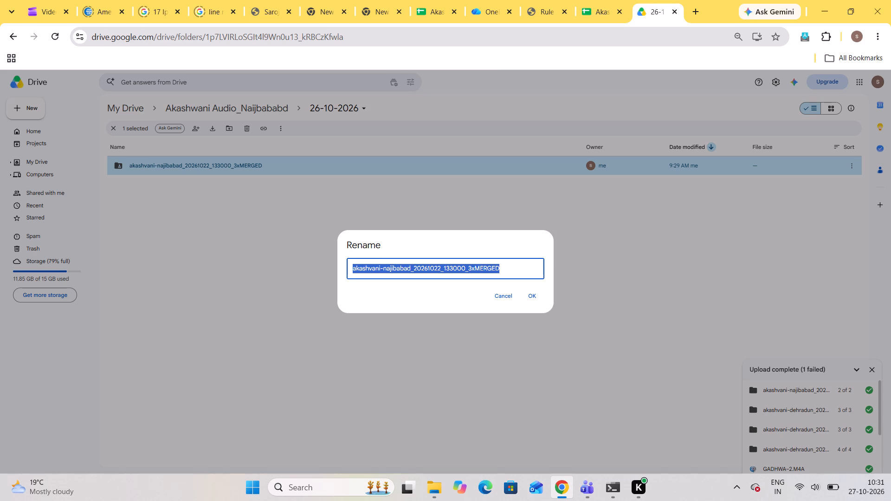
# In the Akashwani Audios spreadsheet, enter serial number 11 in cell A22 of the Naijbababd sheet.
pyautogui.click(586, 17)
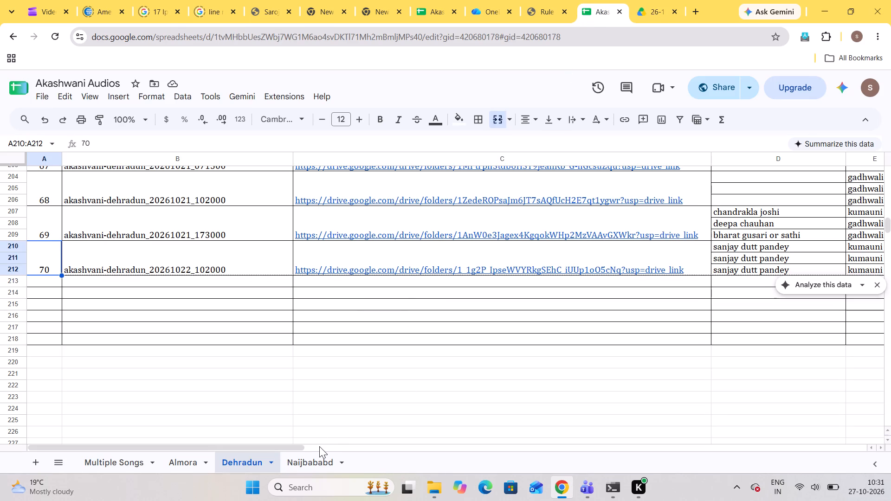
pyautogui.click(302, 458)
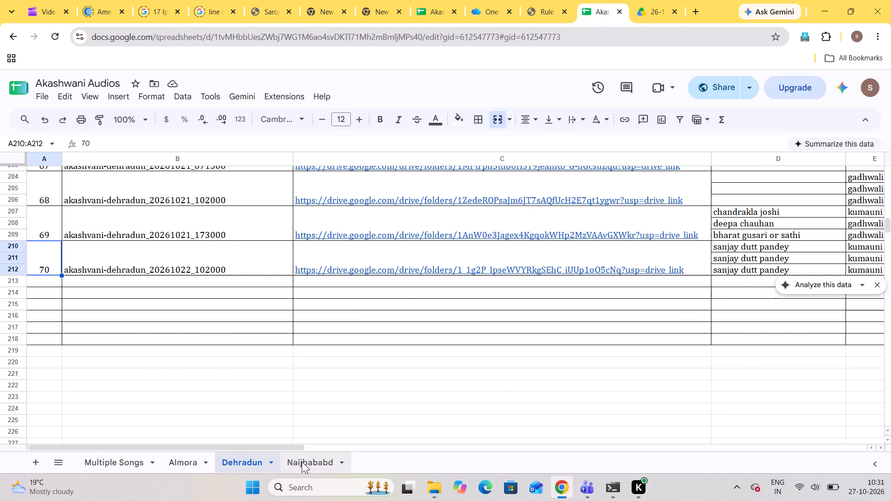
pyautogui.scroll(-5, 164, 366)
pyautogui.scroll(3, 164, 361)
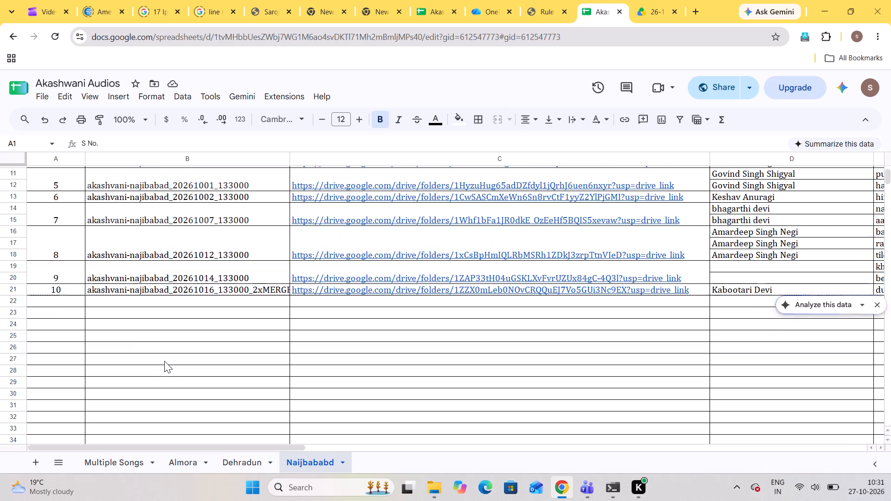
pyautogui.click(46, 300)
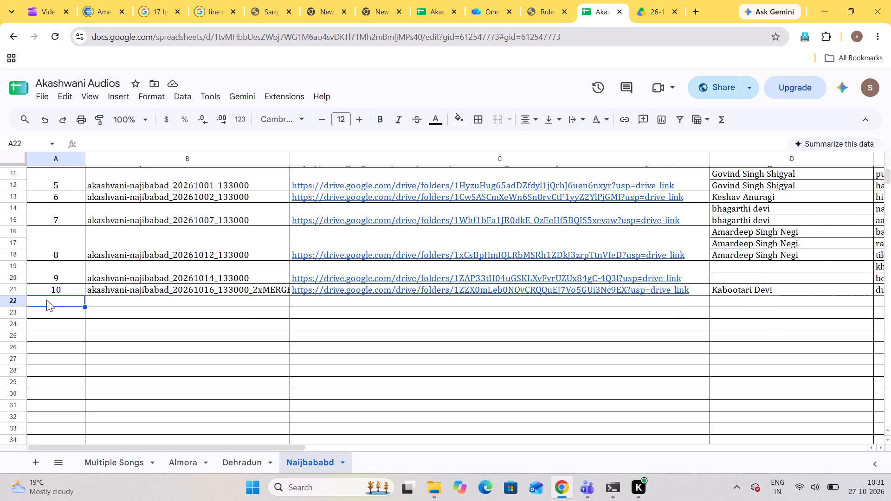
pyautogui.write('11')
# Paste the folder name akashvani-najibabad_20261022_133000_3xMERGED into cell B22.
pyautogui.click(141, 302)
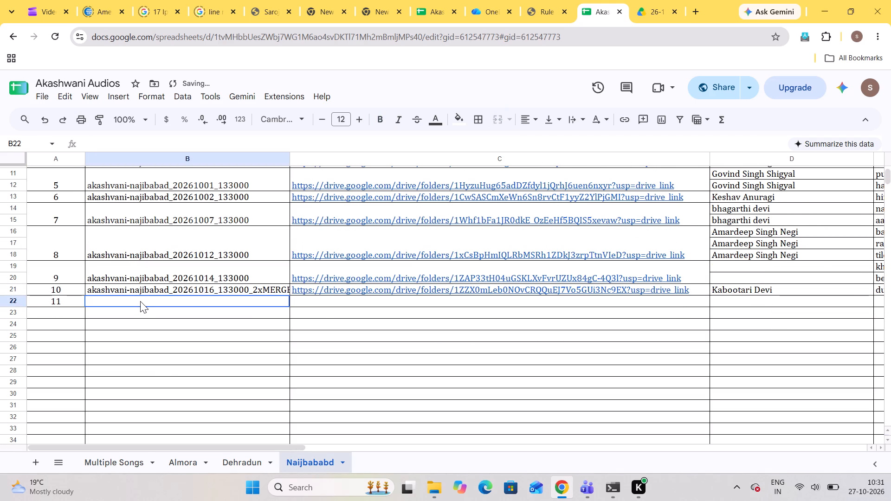
pyautogui.hotkey('ctrl', 'v')
# Copy the share link of the akashvani-najibabad_20261022_133000_3xMERGED folder in Google Drive and paste it into cell C22 of the Naijbababd sheet.
pyautogui.moveTo(342, 299); pyautogui.dragTo(349, 304)
pyautogui.click(349, 304)
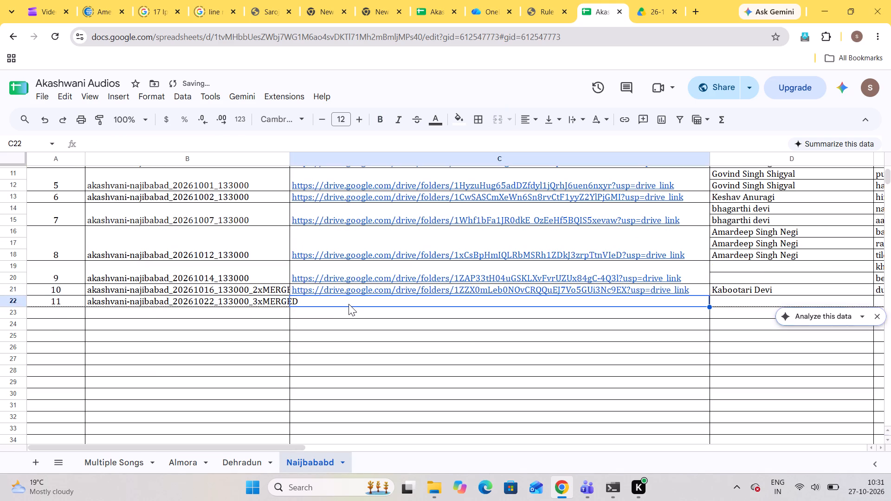
pyautogui.click(658, 8)
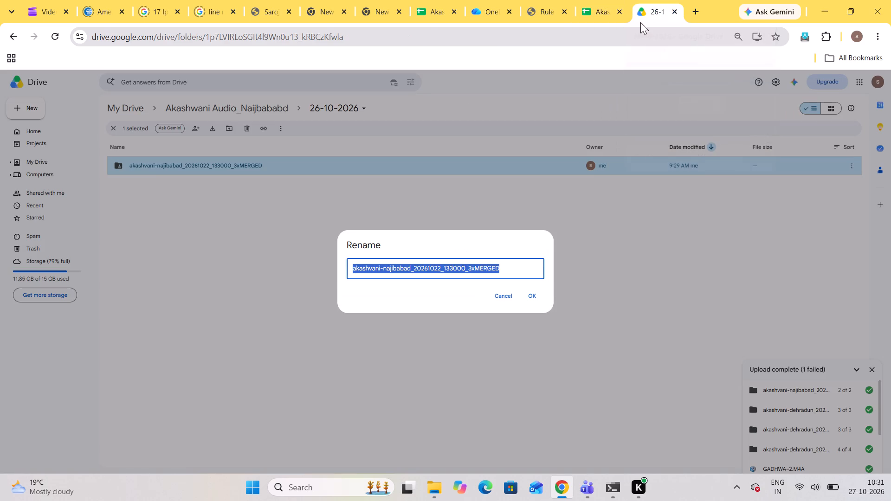
pyautogui.click(297, 161)
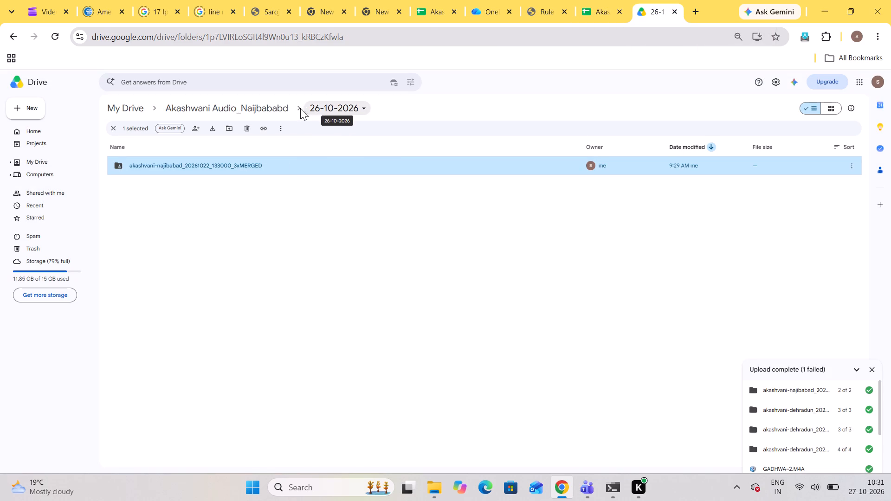
pyautogui.rightClick(342, 114)
pyautogui.tripleClick(255, 166)
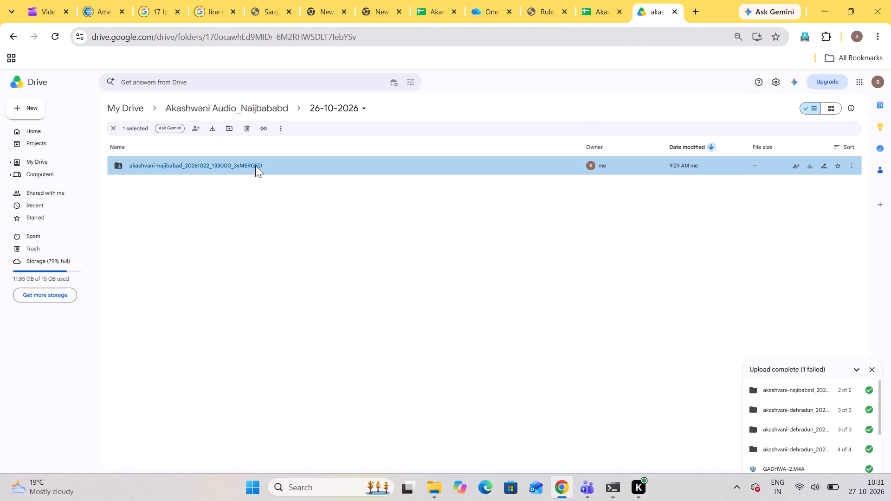
pyautogui.click(349, 103)
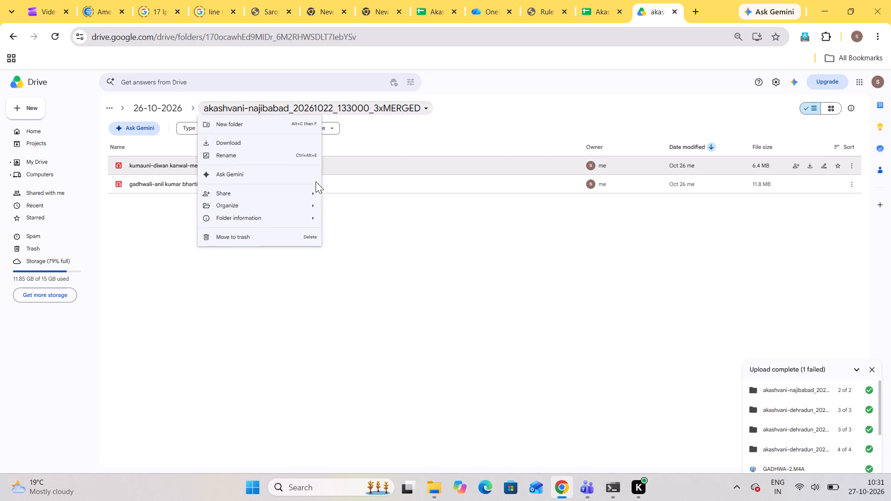
pyautogui.click(340, 214)
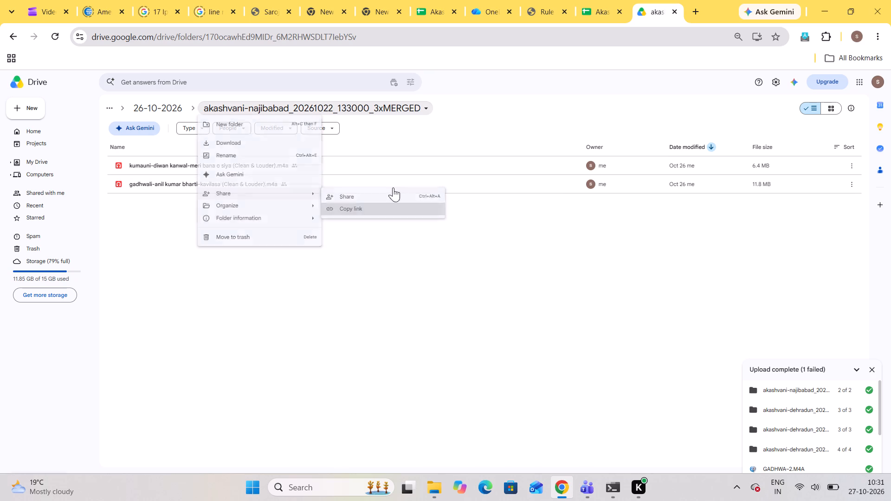
pyautogui.click(592, 16)
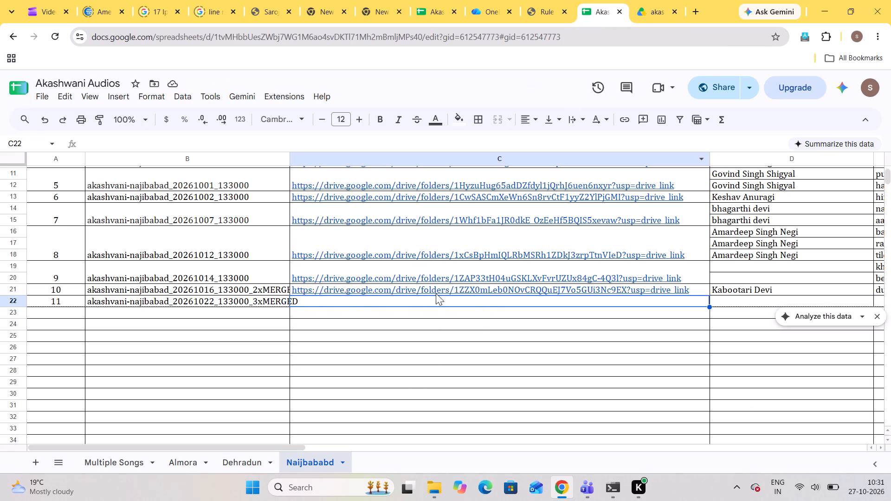
pyautogui.click(515, 308)
pyautogui.hotkey('ctrl', 'v')
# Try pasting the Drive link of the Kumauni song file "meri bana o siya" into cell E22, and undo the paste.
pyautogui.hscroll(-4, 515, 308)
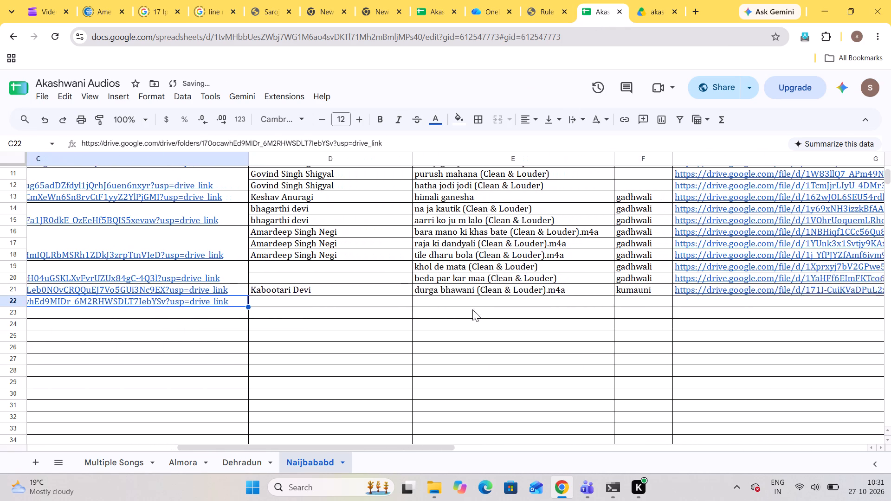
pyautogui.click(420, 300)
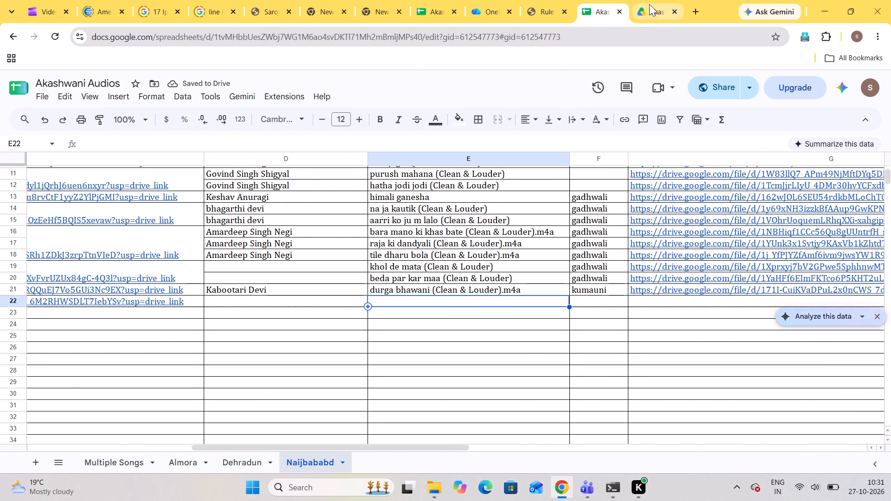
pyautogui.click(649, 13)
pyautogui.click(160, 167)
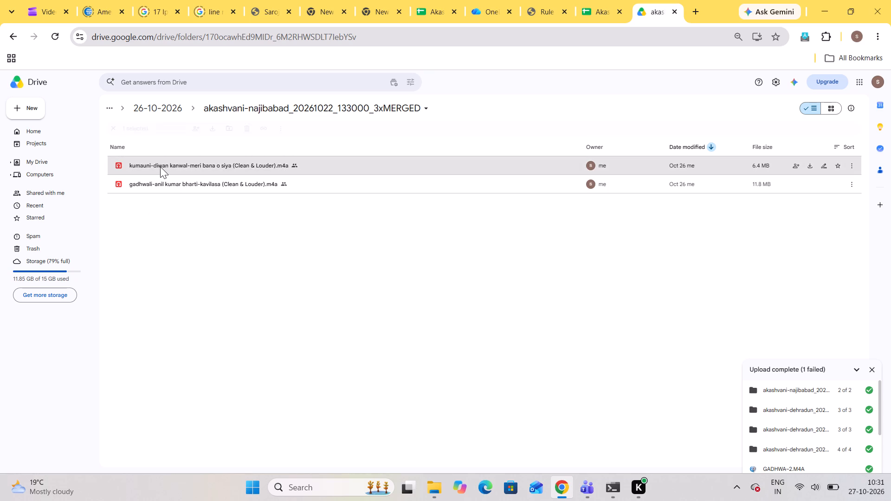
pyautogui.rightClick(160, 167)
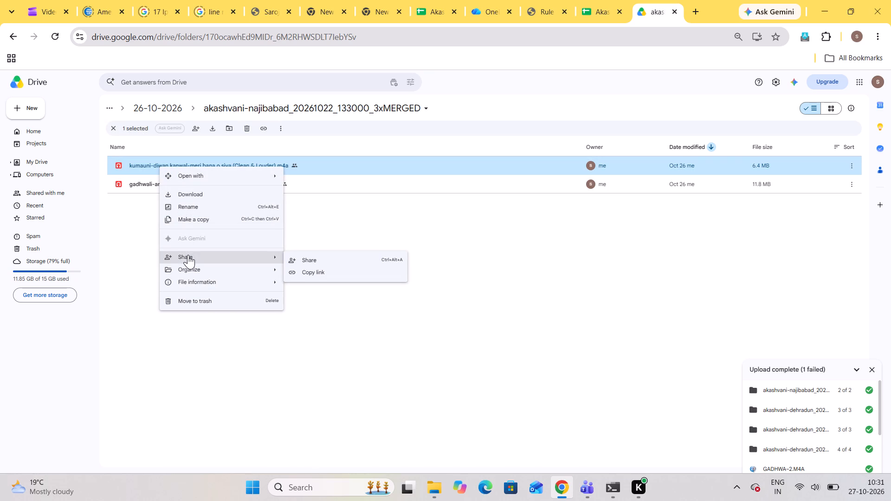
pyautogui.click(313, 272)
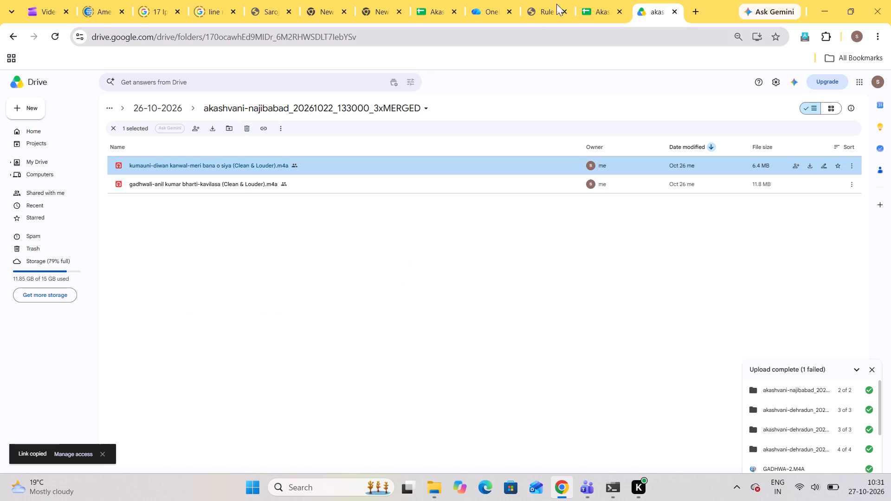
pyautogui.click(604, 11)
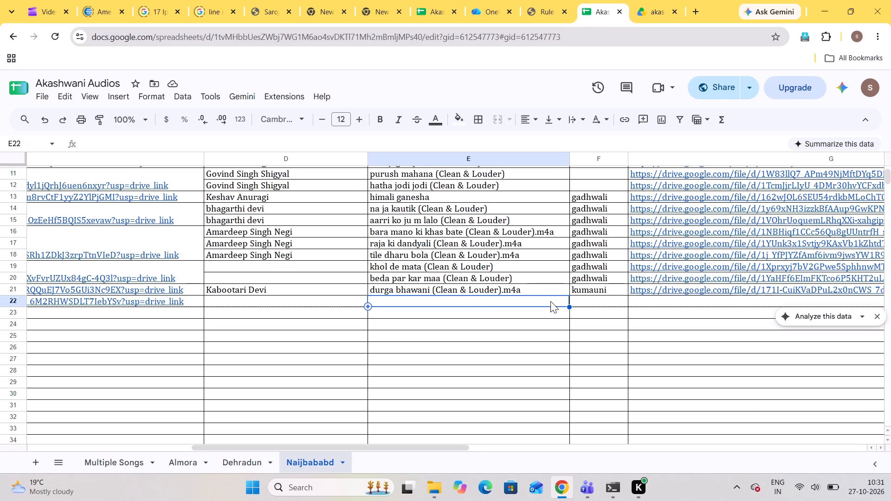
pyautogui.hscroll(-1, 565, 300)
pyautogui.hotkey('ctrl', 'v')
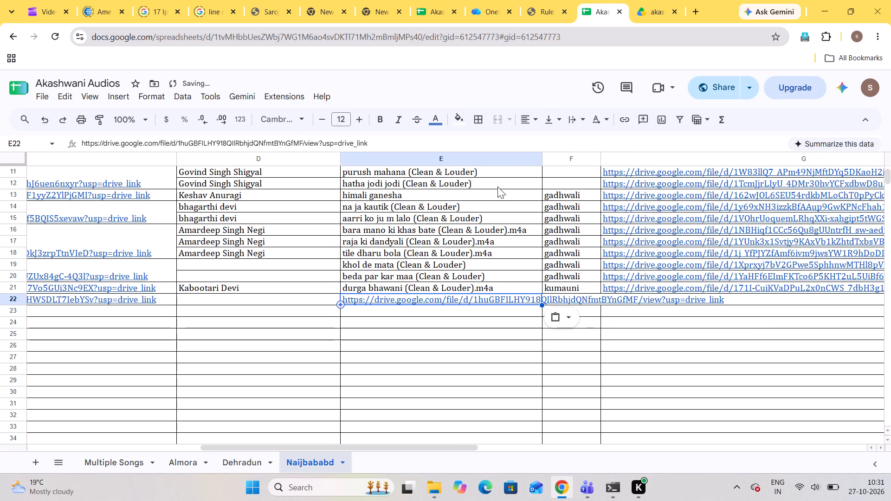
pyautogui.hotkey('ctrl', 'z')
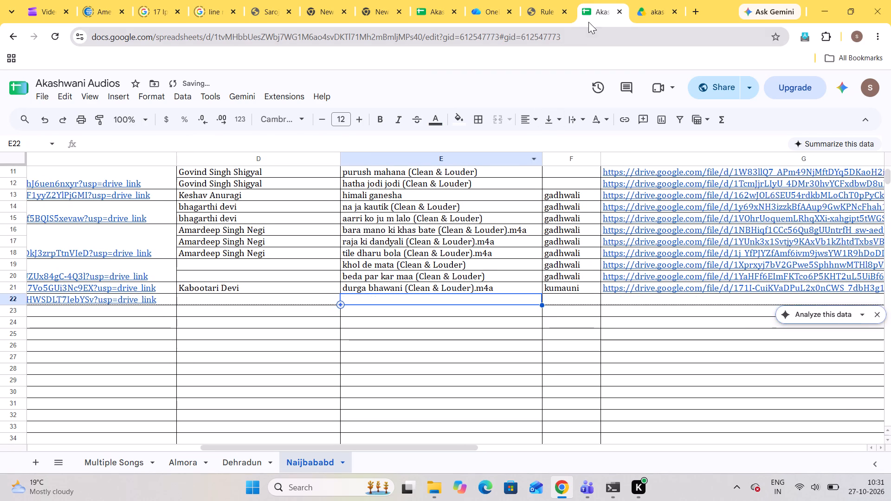
# Copy the full file name of the Kumauni song "meri bana o siya (Clean & Louder).m4a" from Drive and paste it into cell E22.
pyautogui.click(648, 13)
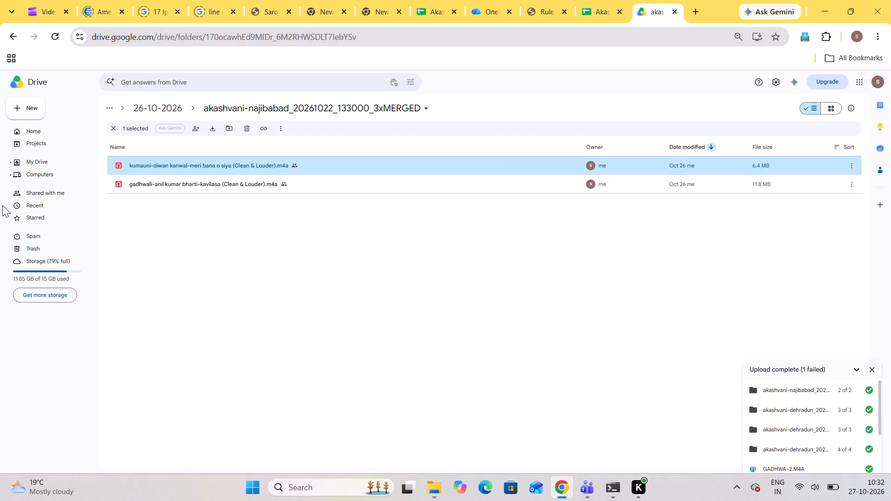
pyautogui.click(173, 162)
pyautogui.rightClick(173, 163)
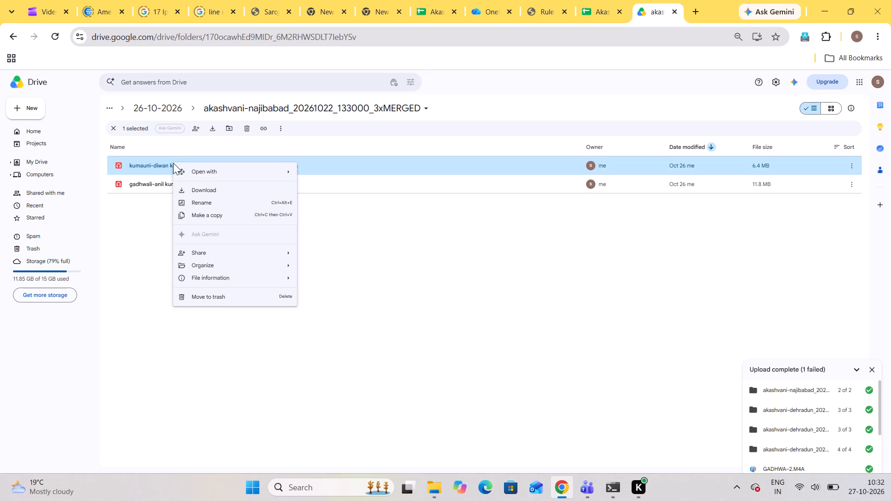
pyautogui.click(193, 201)
pyautogui.tripleClick(397, 272)
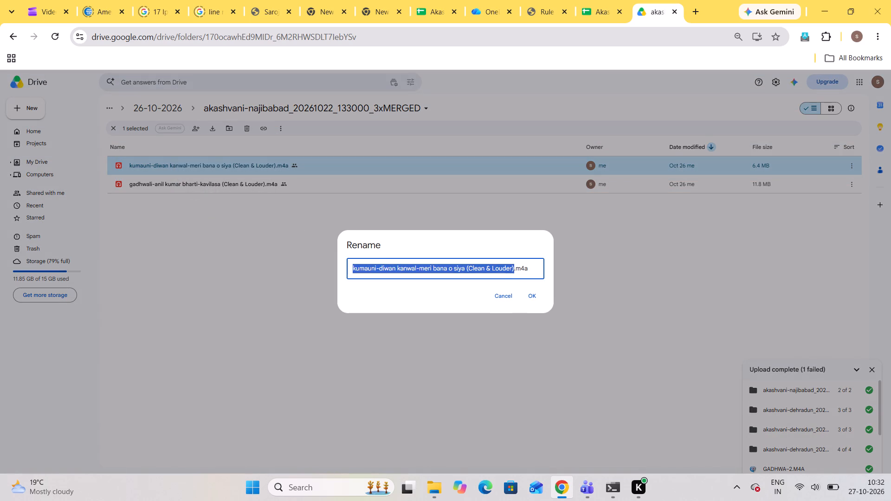
pyautogui.hotkey('ctrl', 'c')
pyautogui.click(588, 13)
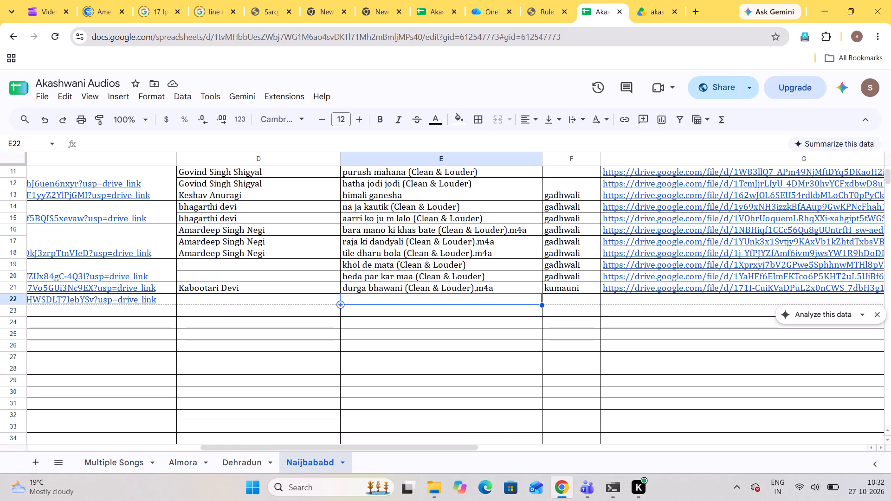
pyautogui.hotkey('ctrl', 'v')
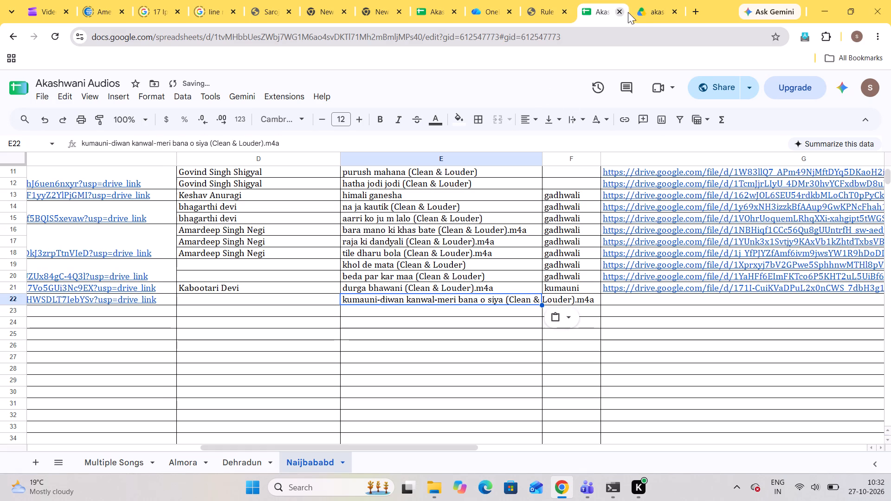
# Copy the full file name of the Gadhwali song "kavilasa (Clean & Louder).m4a" from Google Drive and paste it into cell E23.
pyautogui.click(639, 17)
pyautogui.click(311, 172)
pyautogui.click(227, 186)
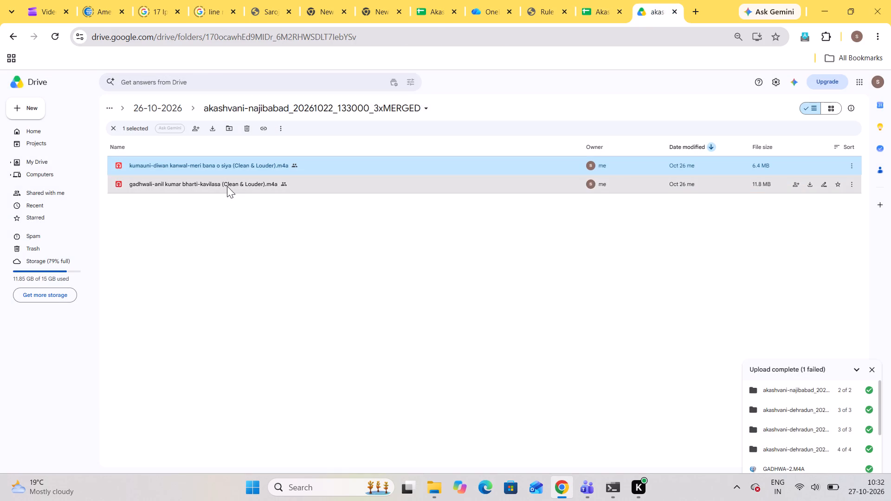
pyautogui.click(227, 186)
pyautogui.rightClick(227, 186)
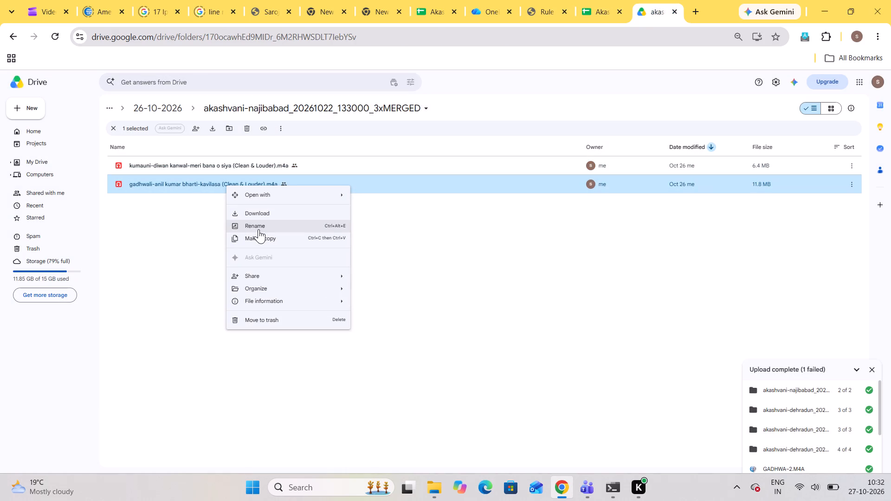
pyautogui.click(258, 229)
pyautogui.tripleClick(491, 267)
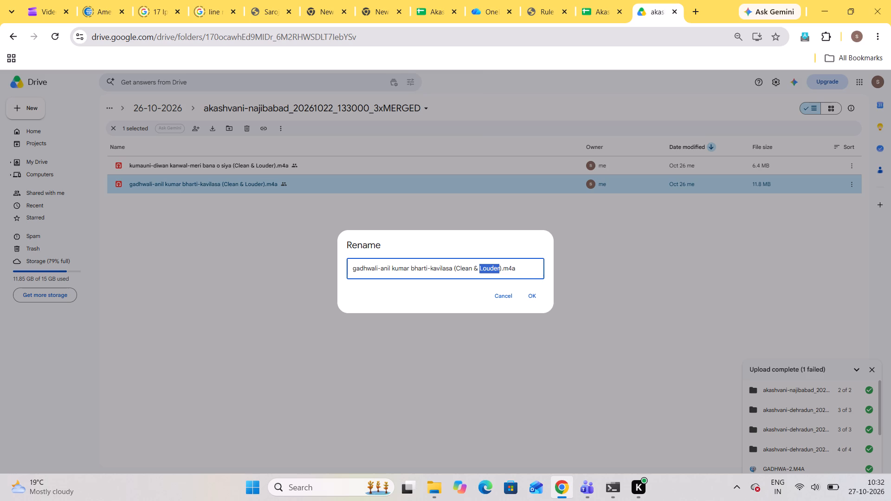
pyautogui.hotkey('ctrl', 'c')
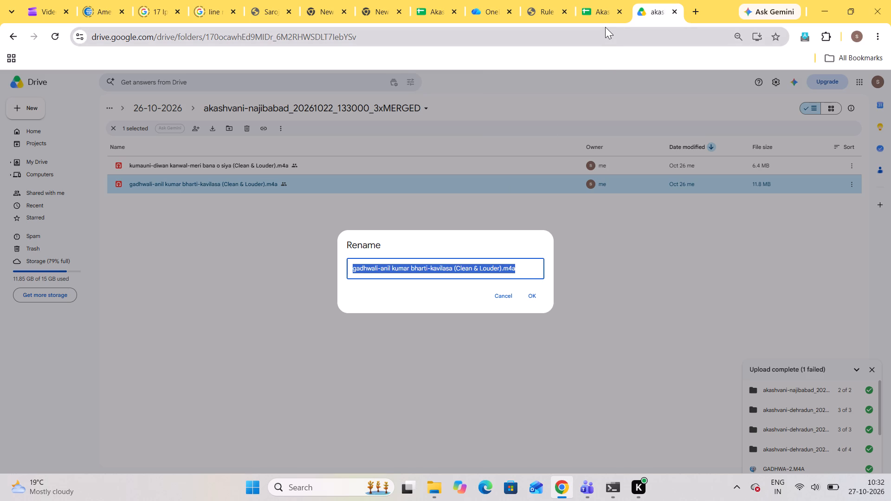
pyautogui.click(604, 25)
pyautogui.click(598, 12)
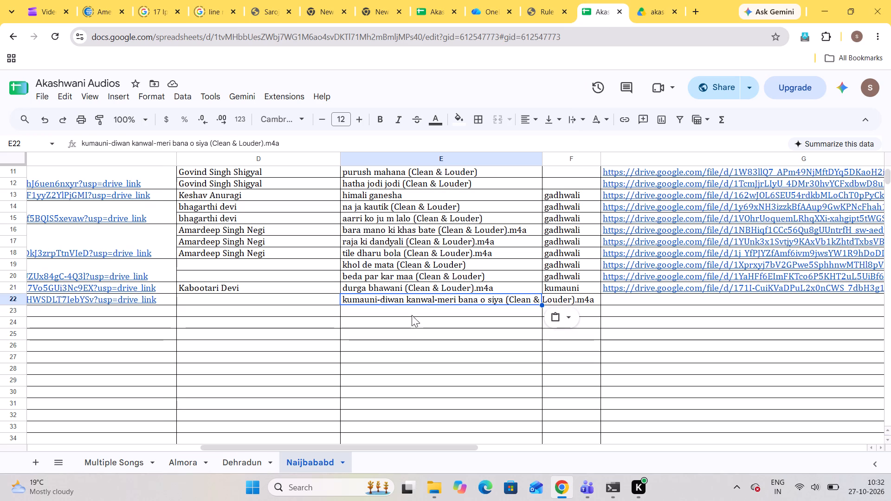
pyautogui.click(393, 309)
pyautogui.hotkey('ctrl', 'v')
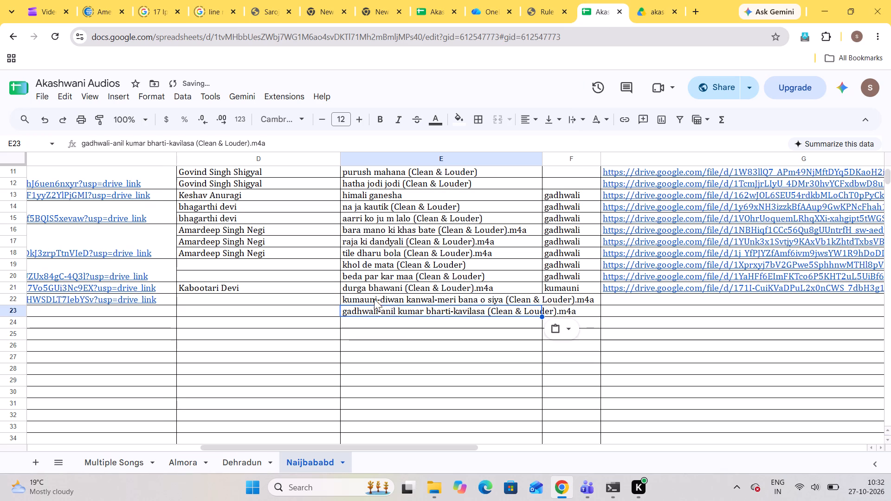
# Cut the singer's name out of the Kumauni song title in E22 and paste it into cell D22.
pyautogui.click(370, 296)
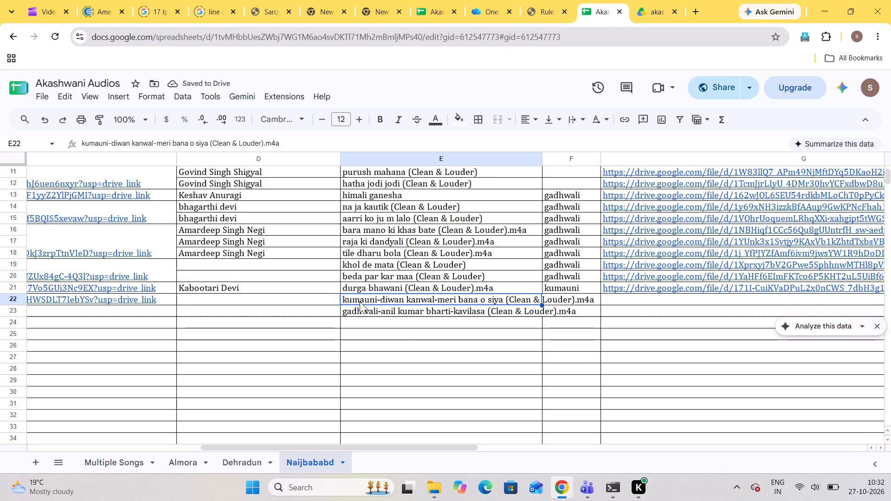
pyautogui.tripleClick(362, 303)
pyautogui.click(381, 300)
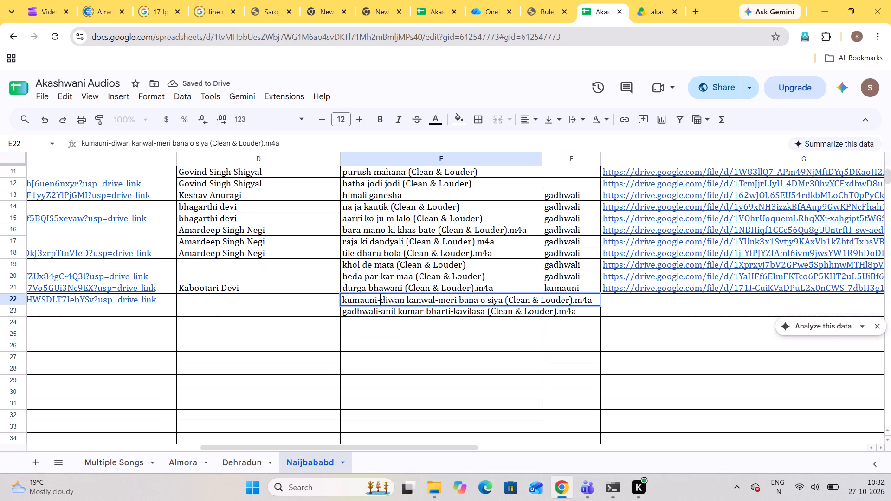
pyautogui.moveTo(381, 300); pyautogui.dragTo(435, 307)
pyautogui.hotkey('ctrl', 'x')
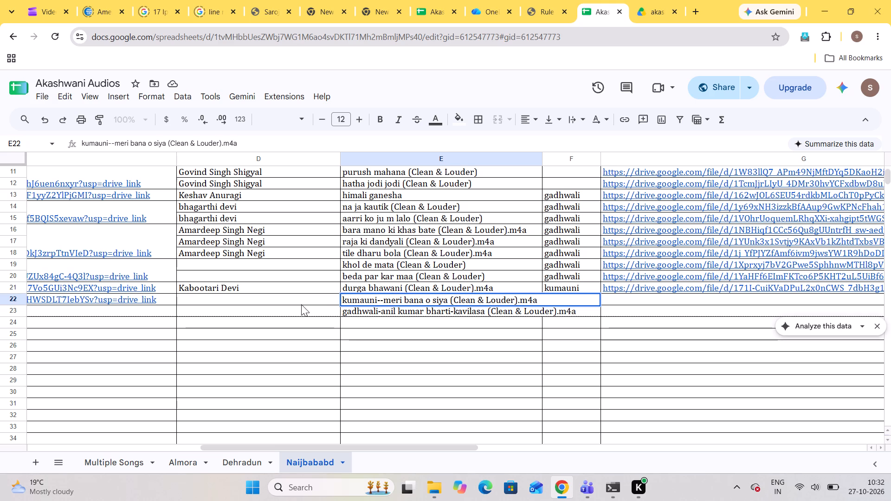
pyautogui.click(301, 304)
pyautogui.hotkey('ctrl', 'v')
# Cut the singer's name out of the Gadhwali song title in E23 and paste it into cell D23.
pyautogui.doubleClick(420, 315)
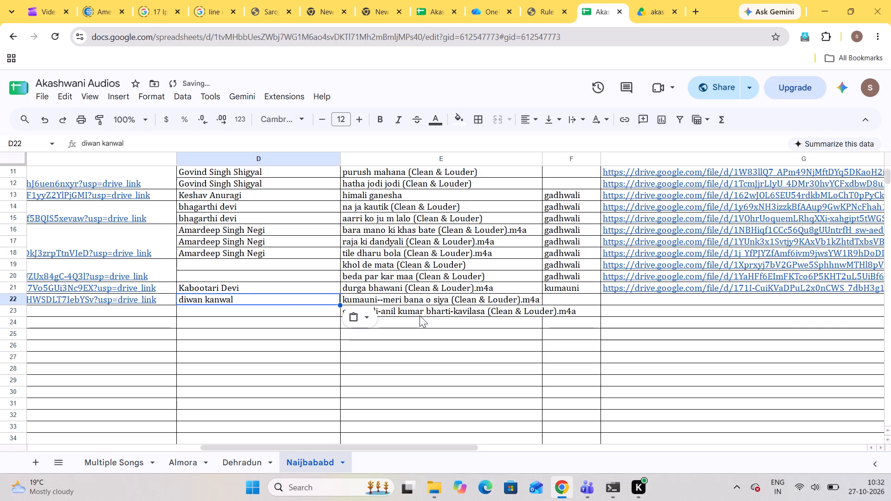
pyautogui.click(379, 313)
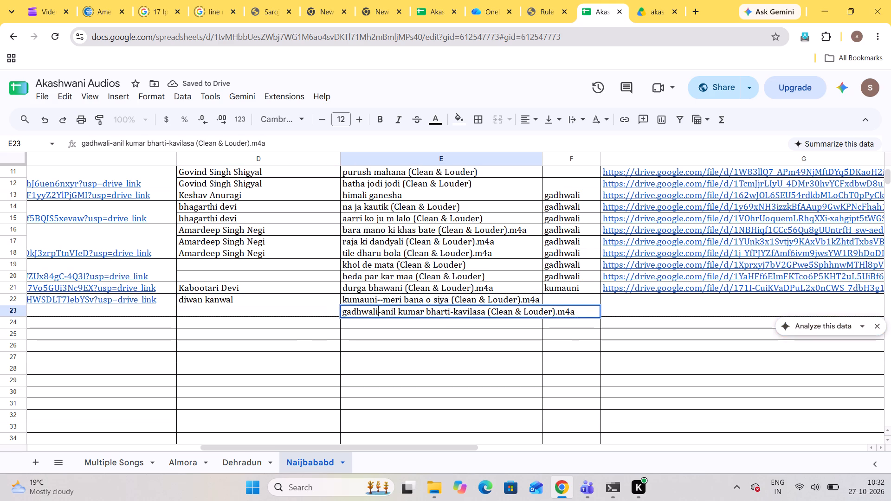
pyautogui.moveTo(383, 315); pyautogui.dragTo(391, 318)
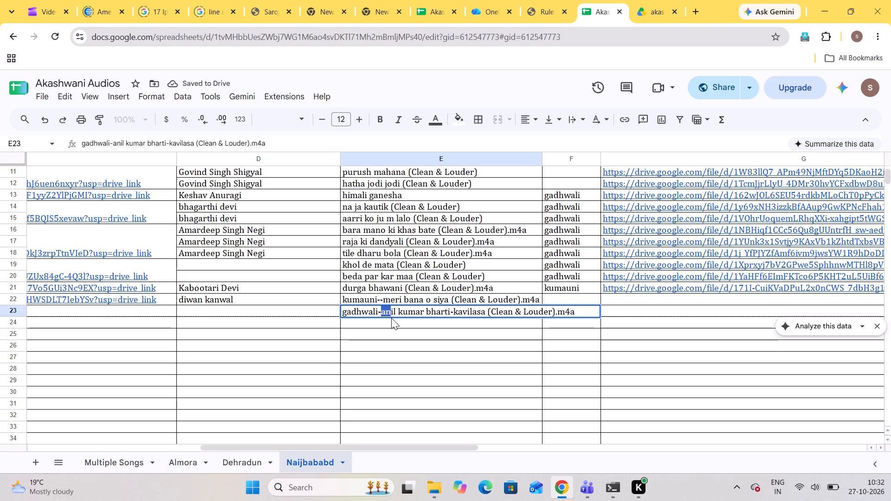
pyautogui.moveTo(391, 318); pyautogui.dragTo(450, 305)
pyautogui.hotkey('ctrl', 'x')
pyautogui.click(289, 310)
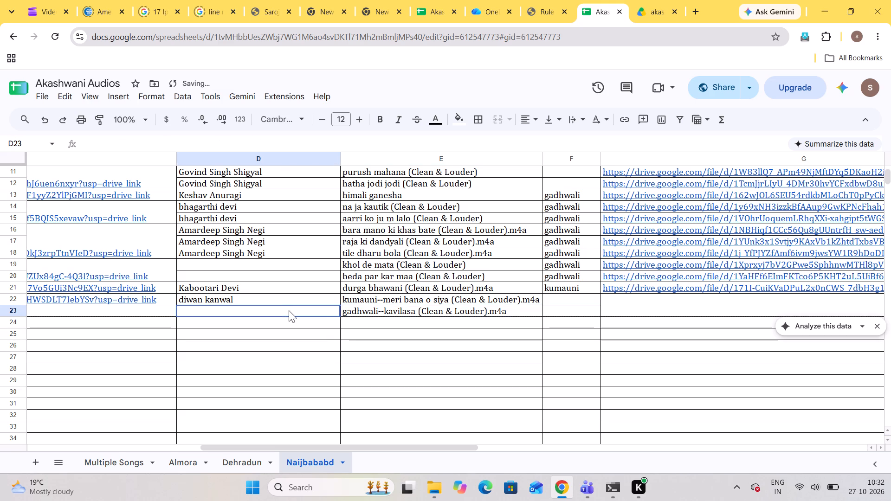
pyautogui.hotkey('ctrl', 'v')
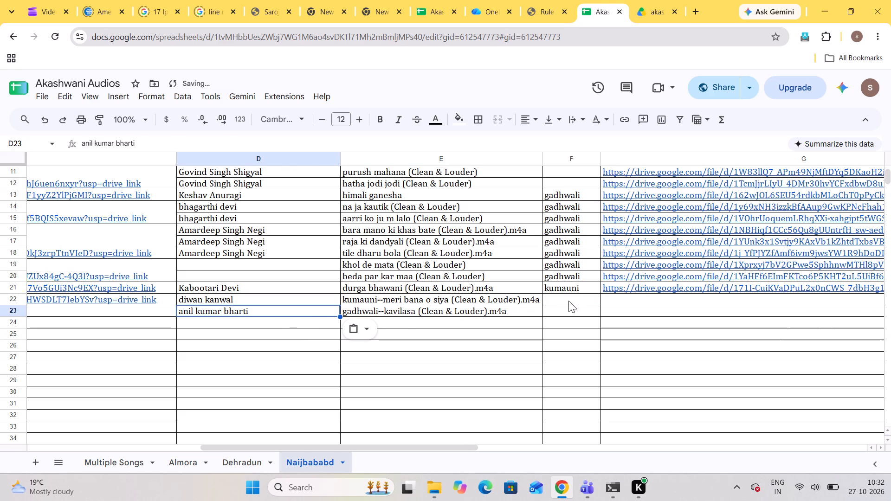
# Enter the song languages in column F: kumauni in F22 and gadhwali in F23.
pyautogui.click(568, 301)
pyautogui.write('kum')
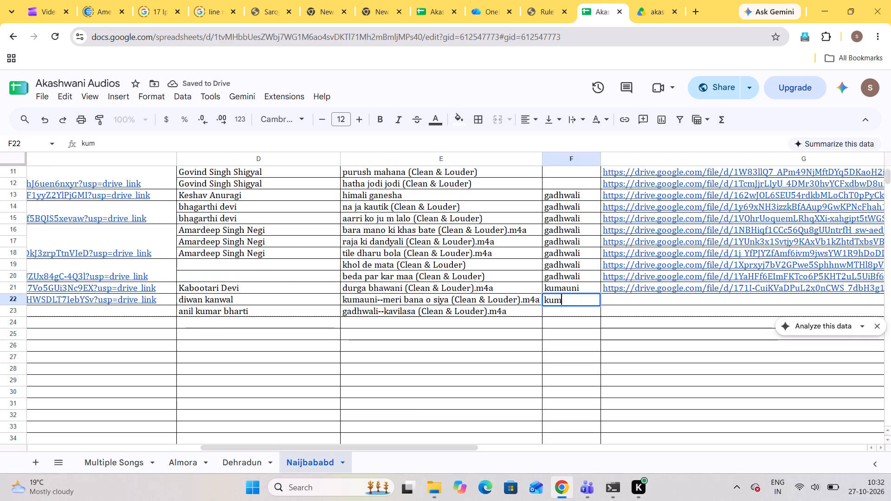
pyautogui.press('Tab')
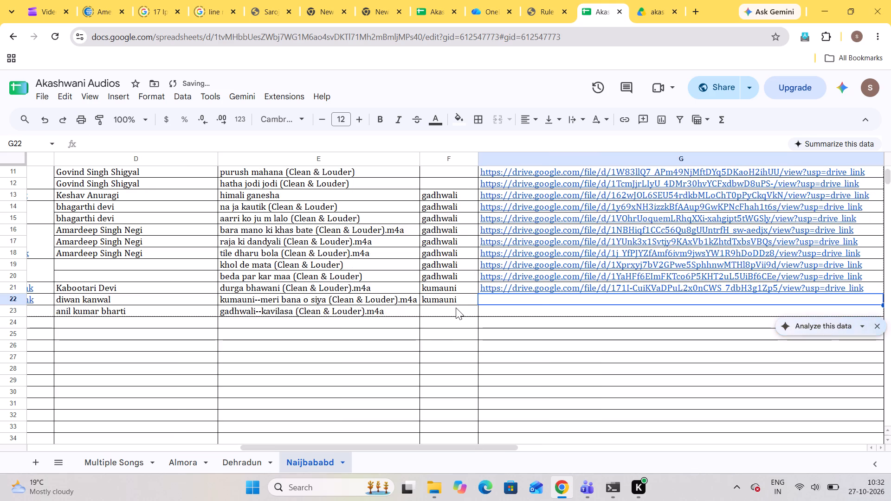
pyautogui.click(456, 308)
pyautogui.write('gadhwali')
pyautogui.press('Return')
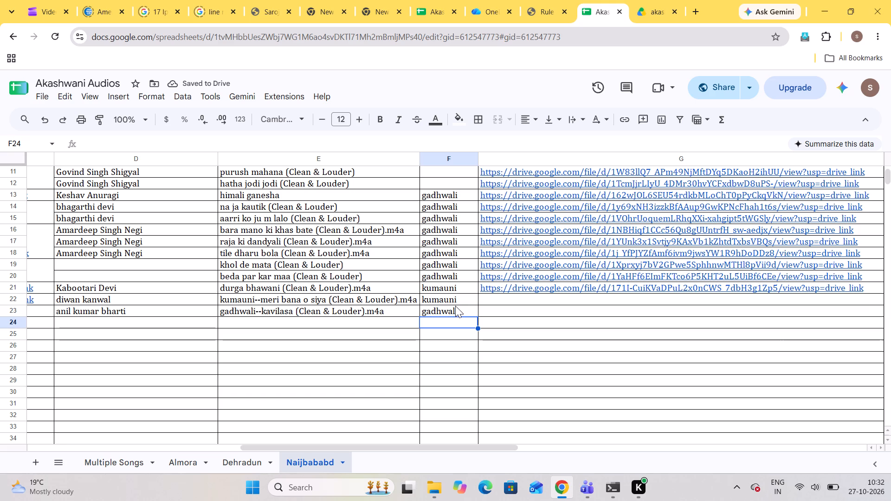
# Delete the "kumauni--" prefix from the song title in E22, leaving "meri bana o siya (Clean & Louder).m4a".
pyautogui.doubleClick(315, 302)
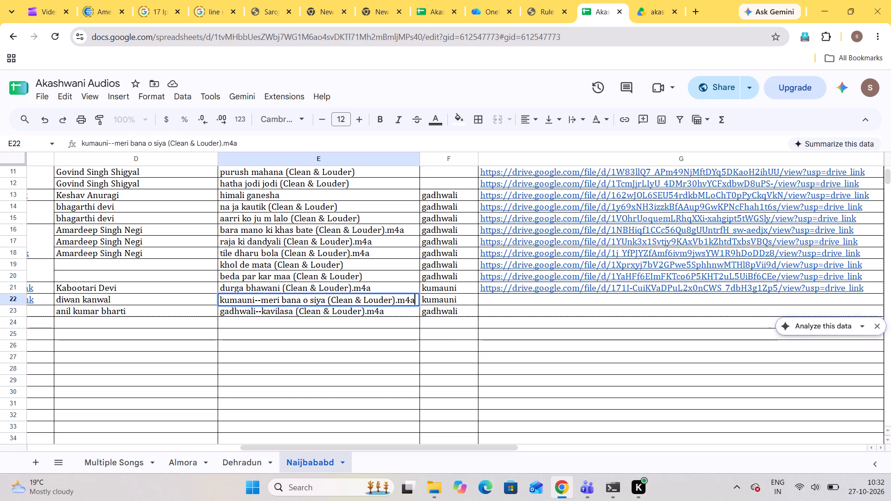
pyautogui.moveTo(261, 300); pyautogui.dragTo(194, 292)
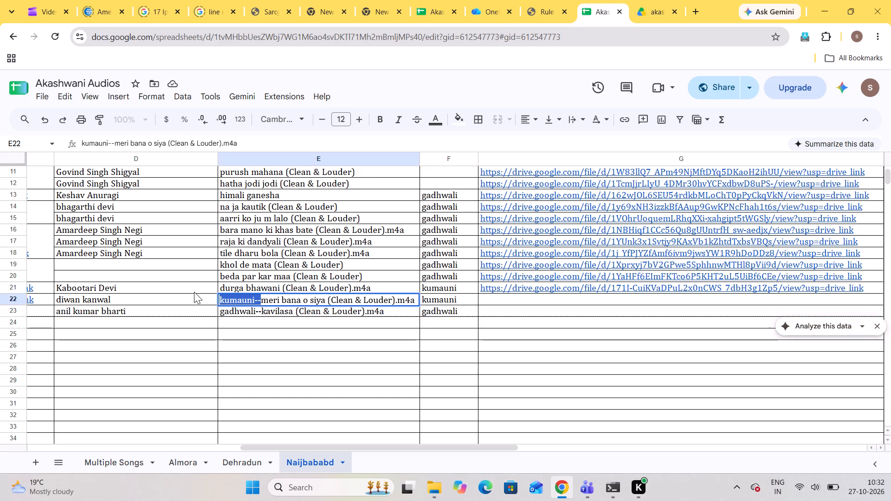
pyautogui.press('BackSpace')
# Delete the "gadhwali--" prefix from the song title in E23, leaving "kavilasa (Clean & Louder).m4a".
pyautogui.tripleClick(230, 311)
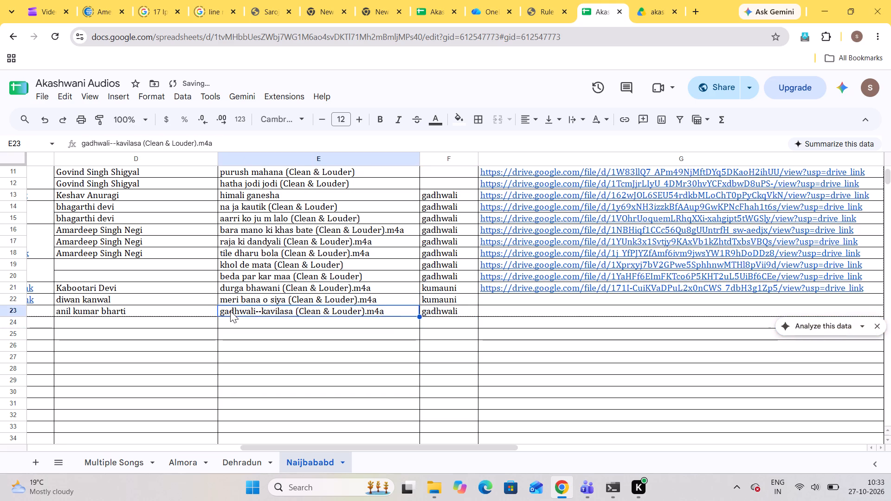
pyautogui.click(260, 311)
pyautogui.click(260, 311)
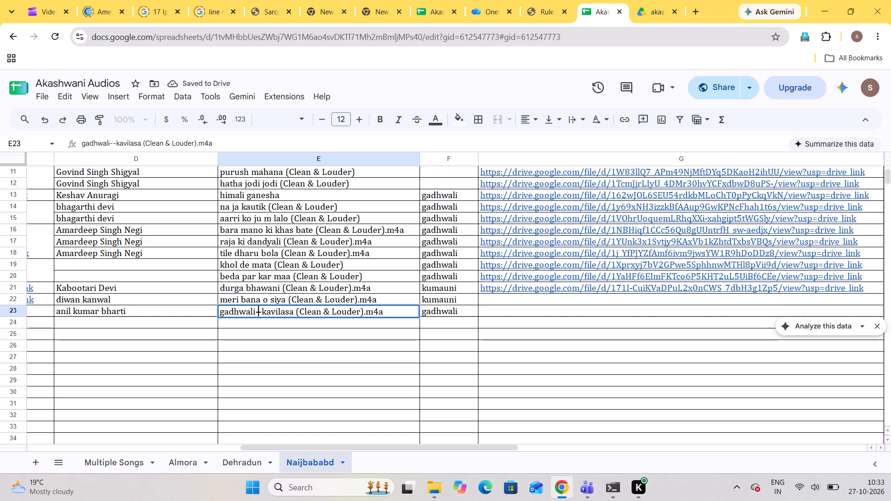
pyautogui.click(260, 311)
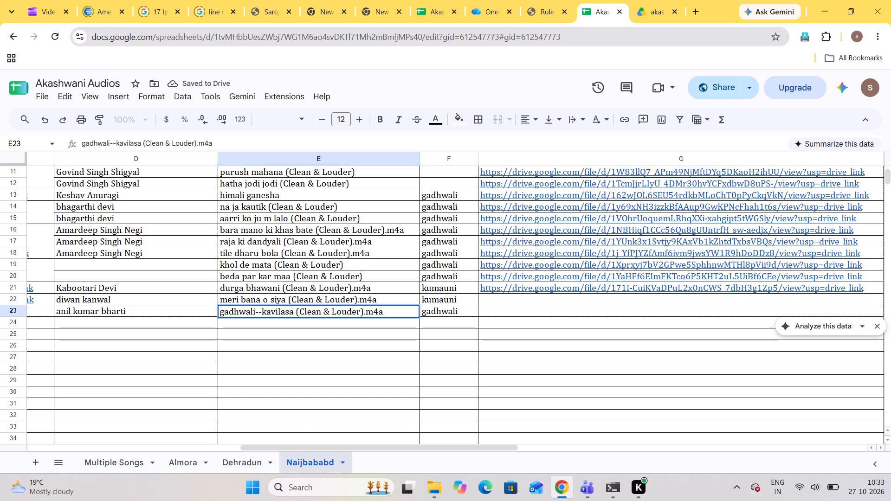
pyautogui.click(262, 312)
pyautogui.moveTo(262, 312); pyautogui.dragTo(208, 311)
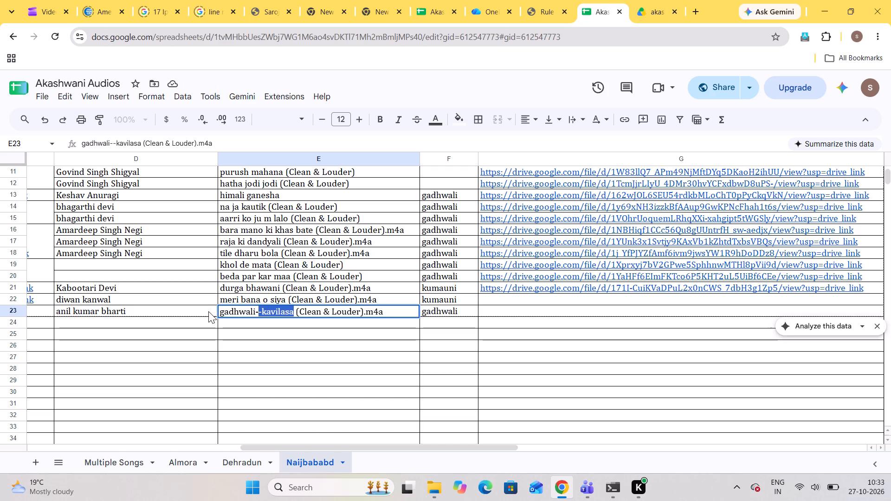
pyautogui.click(208, 311)
pyautogui.doubleClick(258, 314)
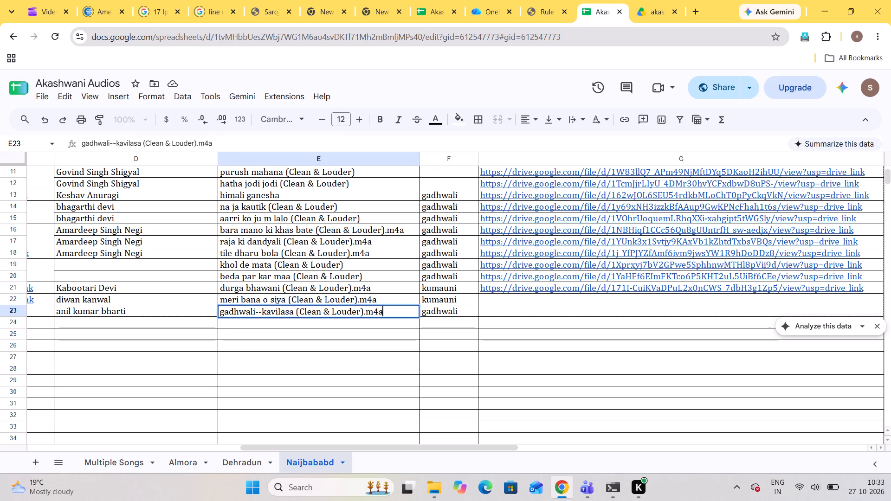
pyautogui.click(262, 312)
pyautogui.press('BackSpace')
pyautogui.press('BackSpace')
pyautogui.press('BackSpace')
pyautogui.press('BackSpace')
pyautogui.press('BackSpace')
pyautogui.press('BackSpace')
pyautogui.press('BackSpace')
pyautogui.press('BackSpace')
pyautogui.press('BackSpace')
pyautogui.press('BackSpace')
pyautogui.press('BackSpace')
pyautogui.press('BackSpace')
pyautogui.press('BackSpace')
pyautogui.press('BackSpace')
pyautogui.press('BackSpace')
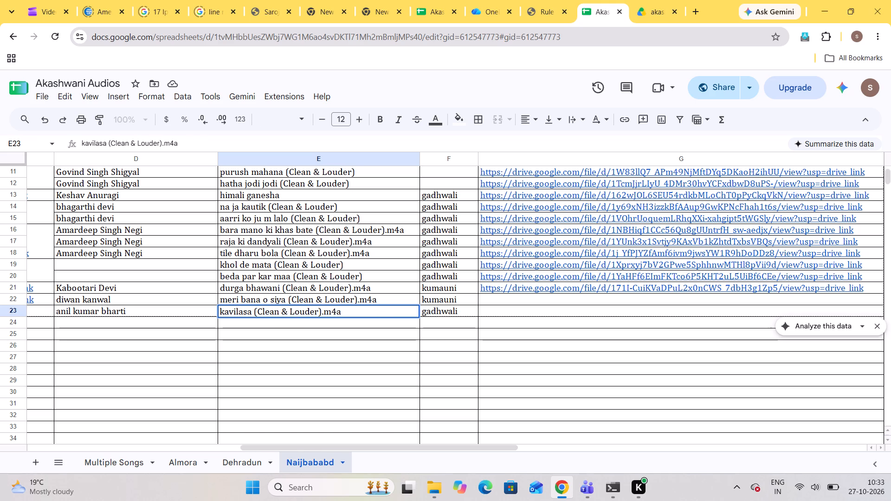
# Copy the share link of the Kumauni "meri bana o siya" file in Google Drive and paste it into cell G22.
pyautogui.click(655, 6)
pyautogui.click(328, 193)
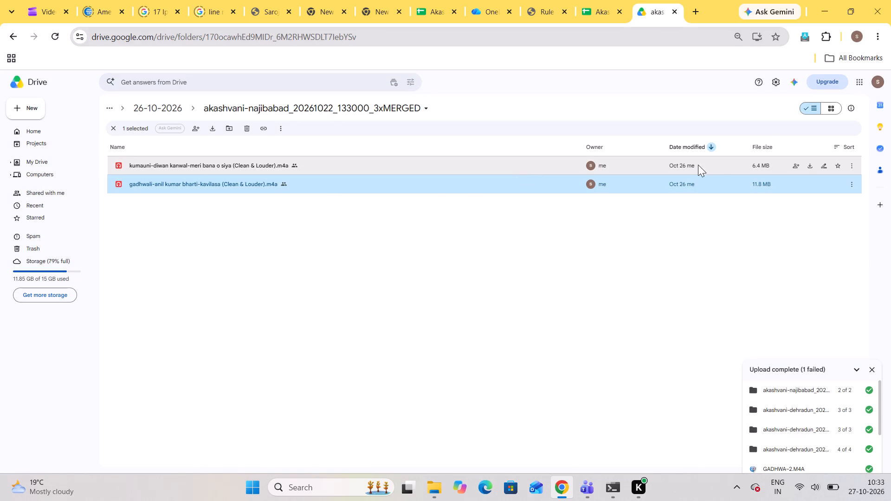
pyautogui.click(854, 163)
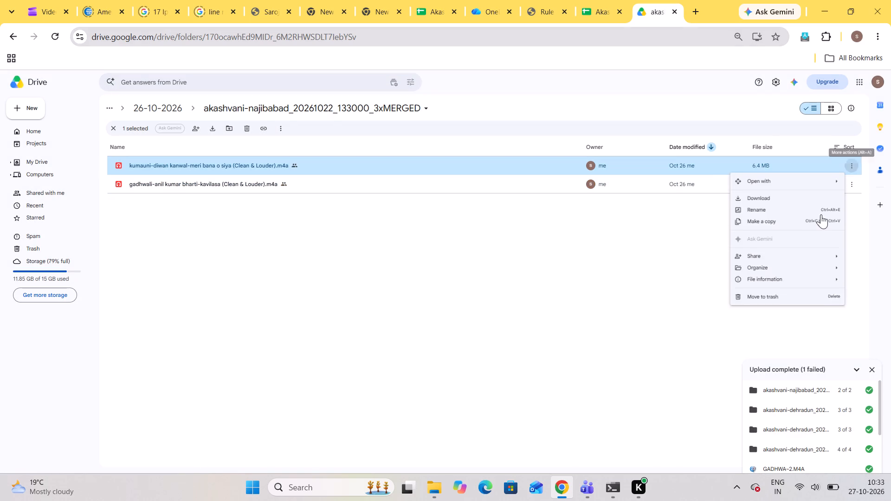
pyautogui.click(705, 279)
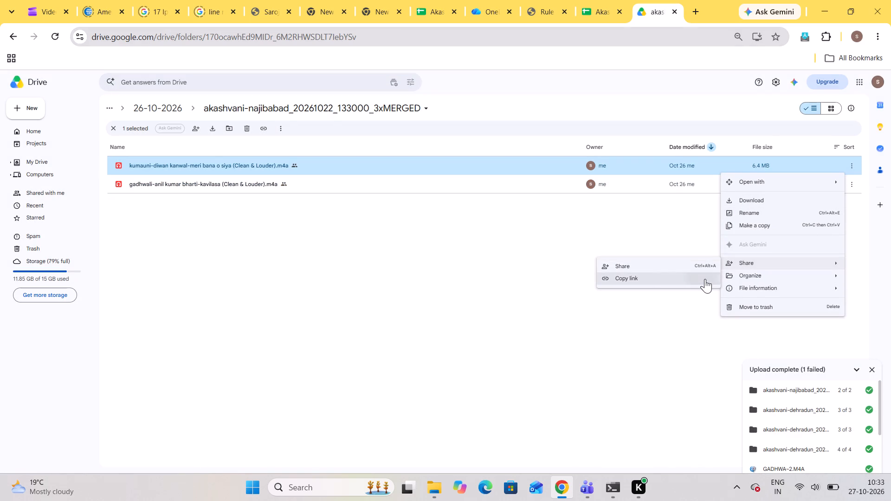
pyautogui.click(601, 9)
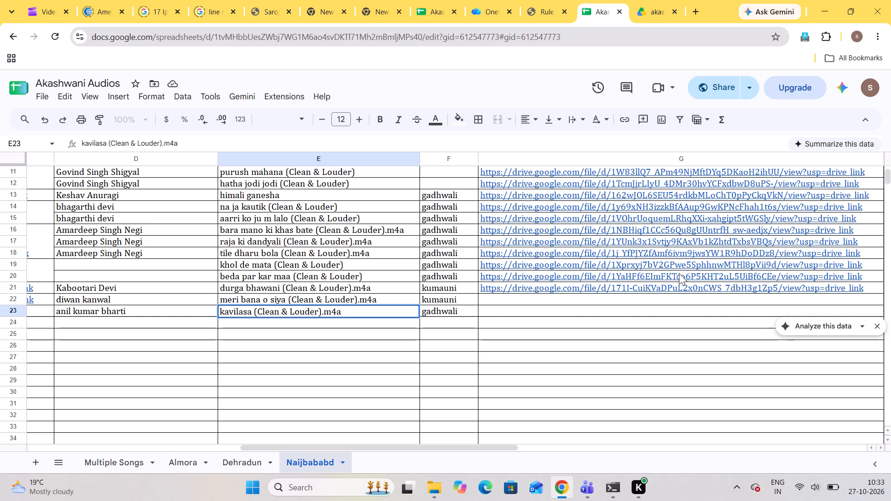
pyautogui.click(725, 300)
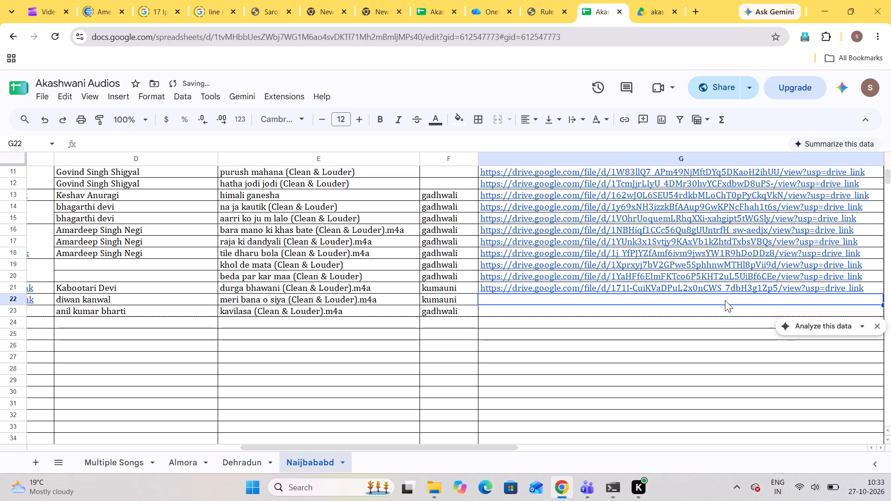
pyautogui.hotkey('ctrl', 'v')
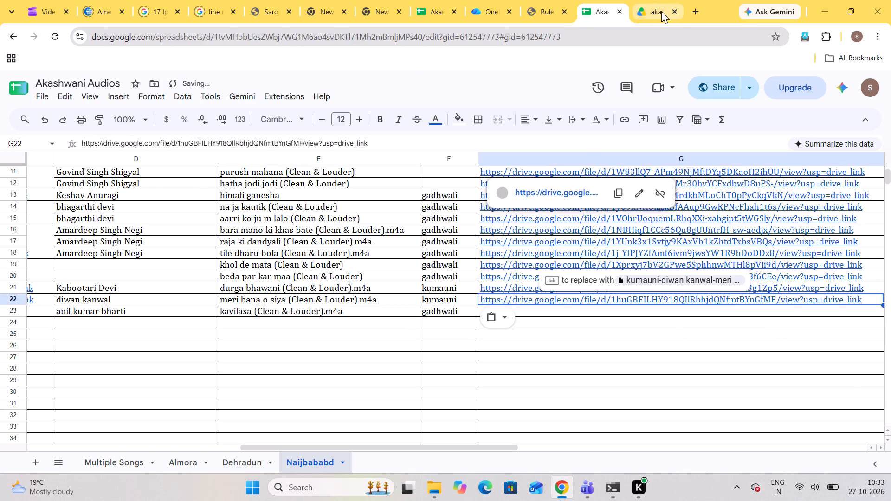
# Copy the share link of the Gadhwali "kavilasa" file in Google Drive and paste it into cell G23 of the spreadsheet.
pyautogui.click(661, 11)
pyautogui.click(250, 190)
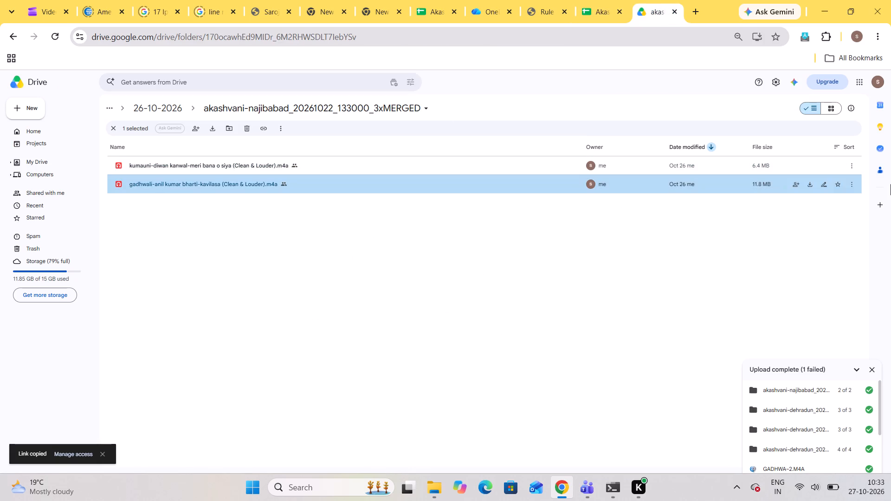
pyautogui.click(852, 186)
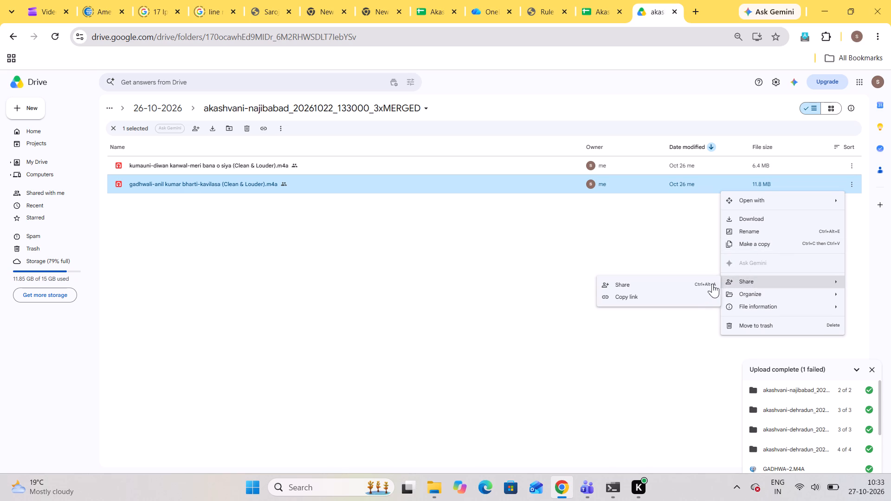
pyautogui.click(695, 295)
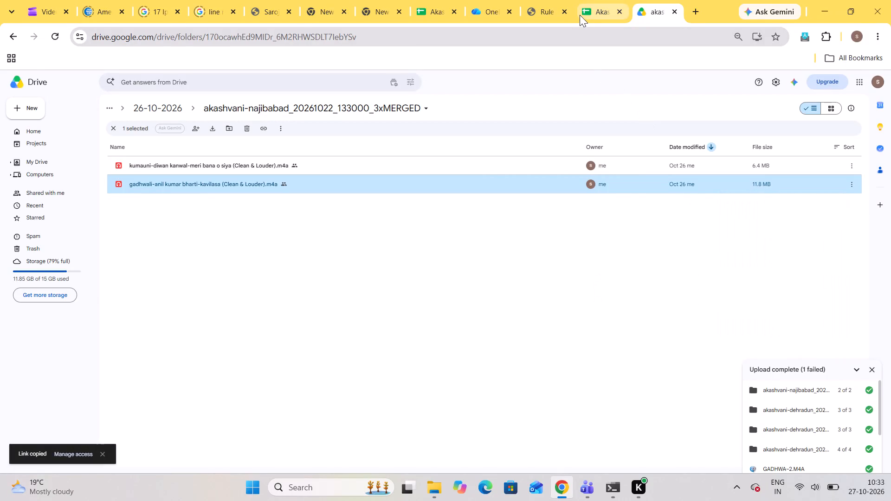
pyautogui.click(581, 14)
pyautogui.click(762, 315)
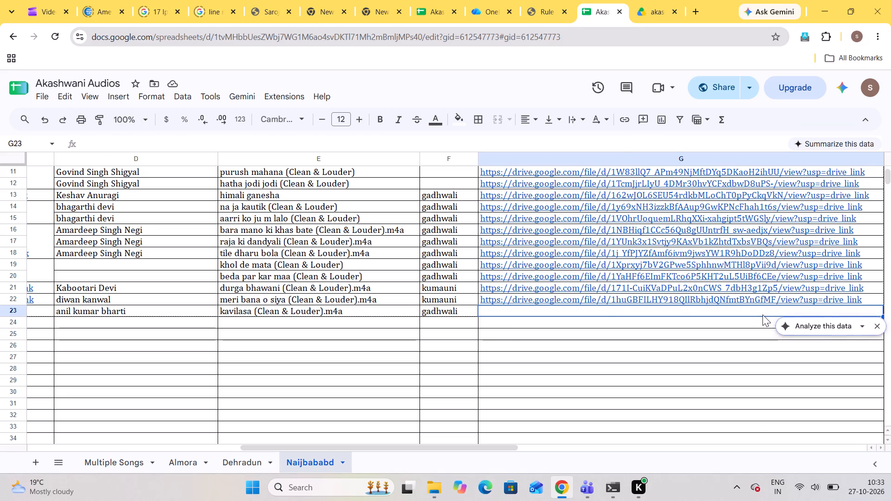
pyautogui.hotkey('ctrl', 'v')
# Merge rows 22 and 23 separately in columns A, B and C: A22:A23, B22:B23 and C22:C23.
pyautogui.hscroll(7, 420, 326)
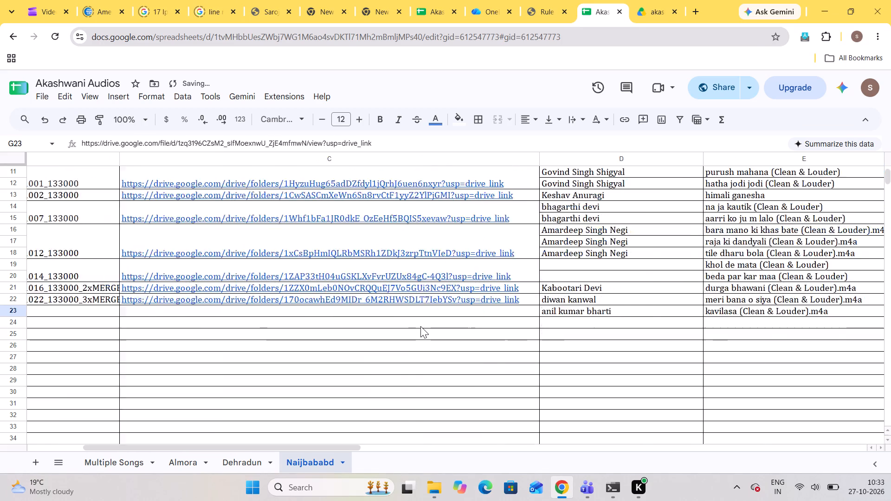
pyautogui.hscroll(1, 420, 326)
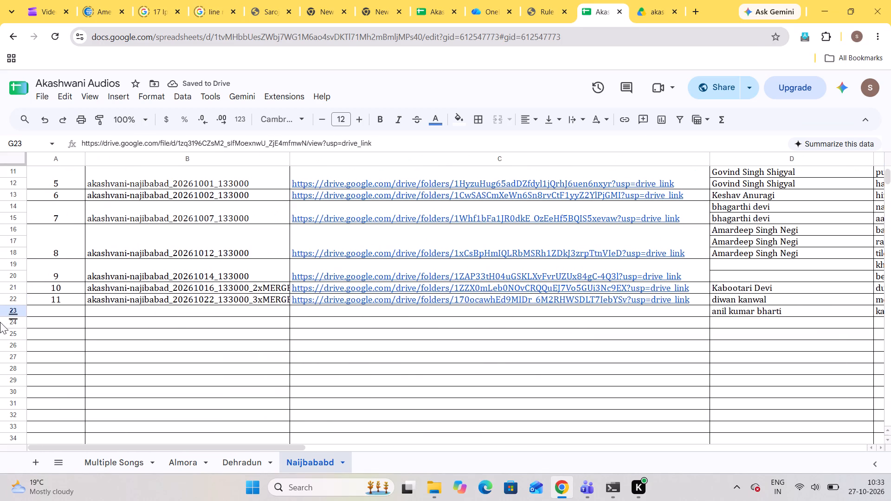
pyautogui.click(74, 297)
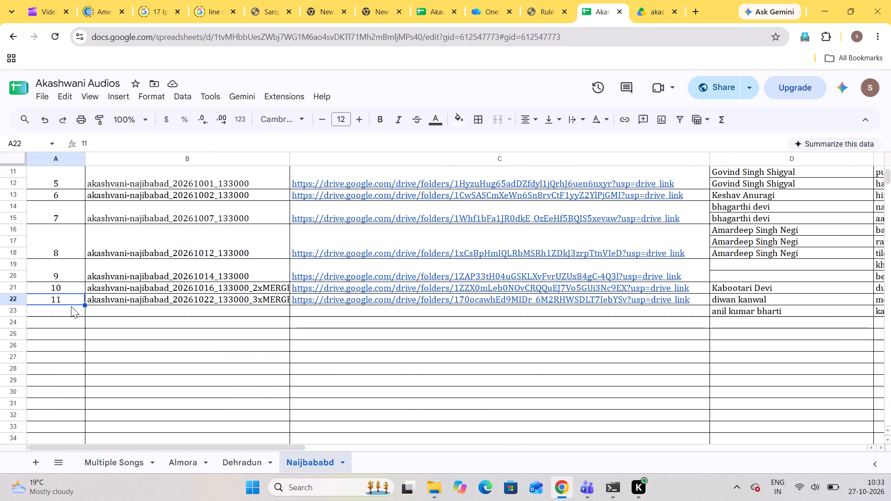
pyautogui.keyDown('ctrl'); pyautogui.click(71, 306); pyautogui.keyUp('ctrl')
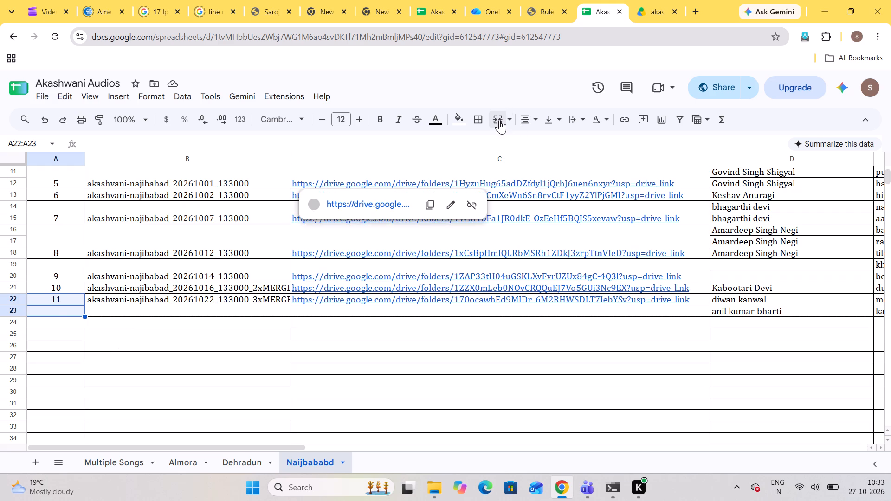
pyautogui.click(499, 120)
pyautogui.click(211, 301)
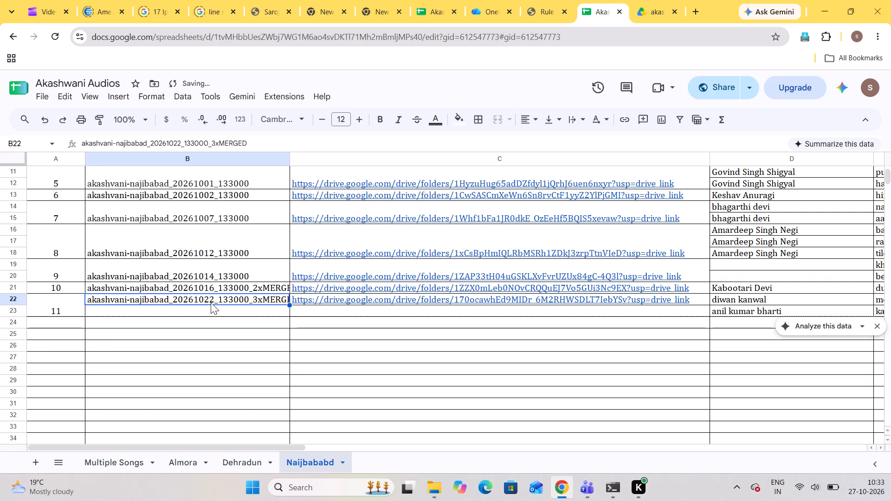
pyautogui.keyDown('ctrl'); pyautogui.click(209, 313); pyautogui.keyUp('ctrl')
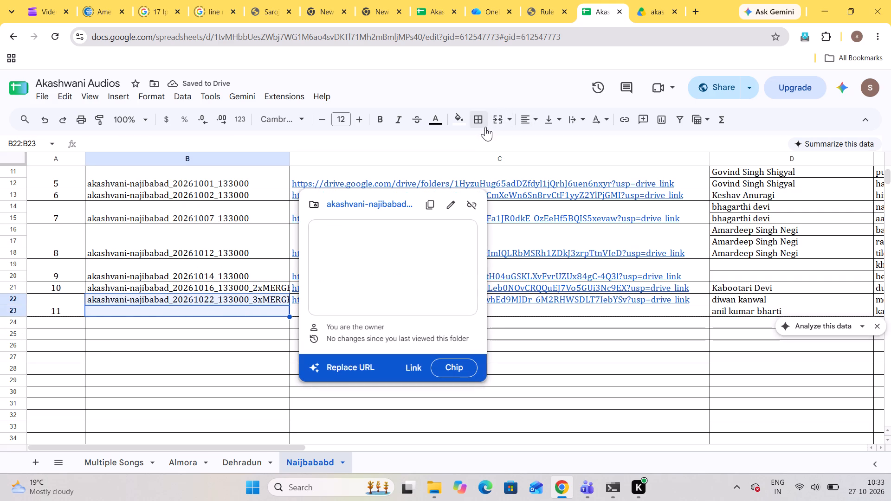
pyautogui.click(495, 122)
pyautogui.doubleClick(450, 303)
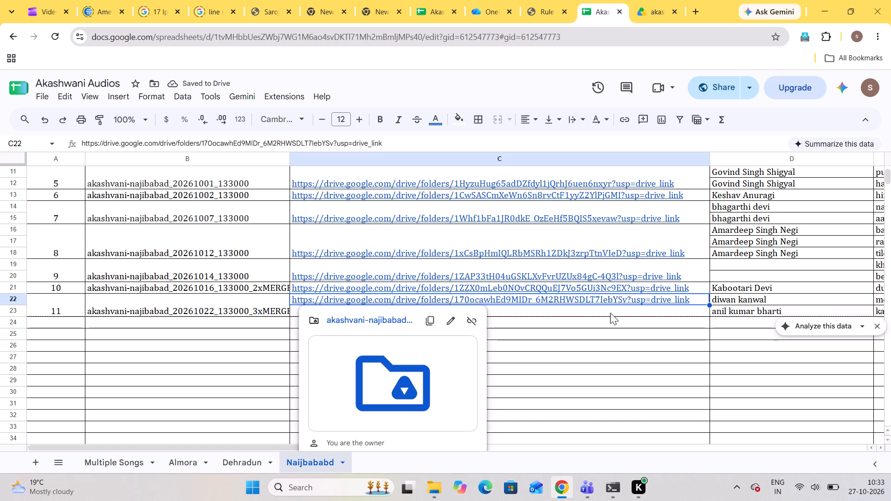
pyautogui.keyDown('ctrl'); pyautogui.click(678, 310); pyautogui.keyUp('ctrl')
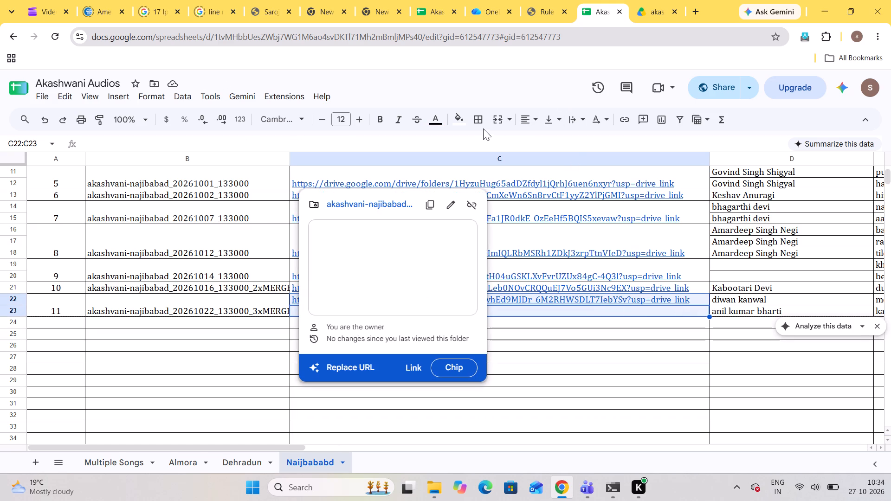
pyautogui.click(494, 123)
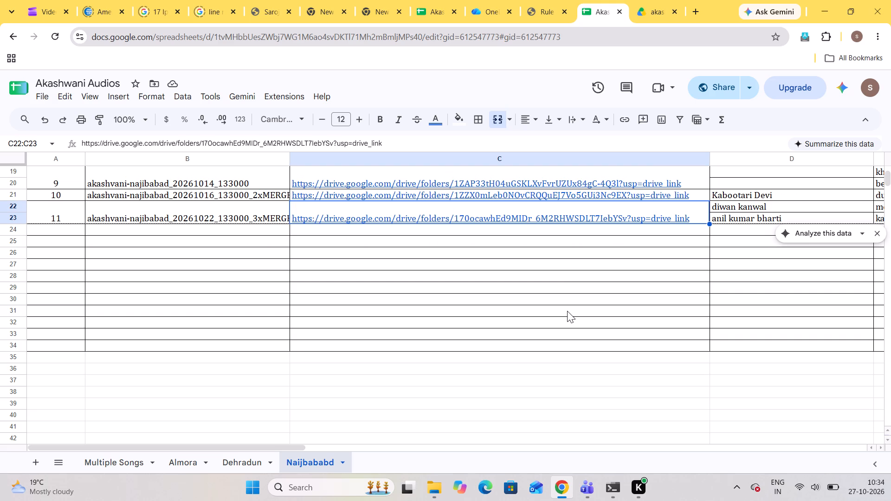
pyautogui.scroll(2, 567, 311)
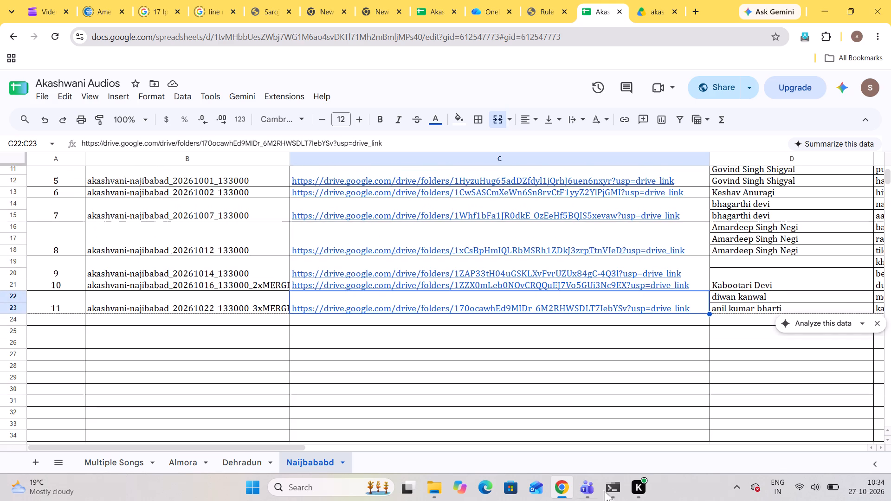
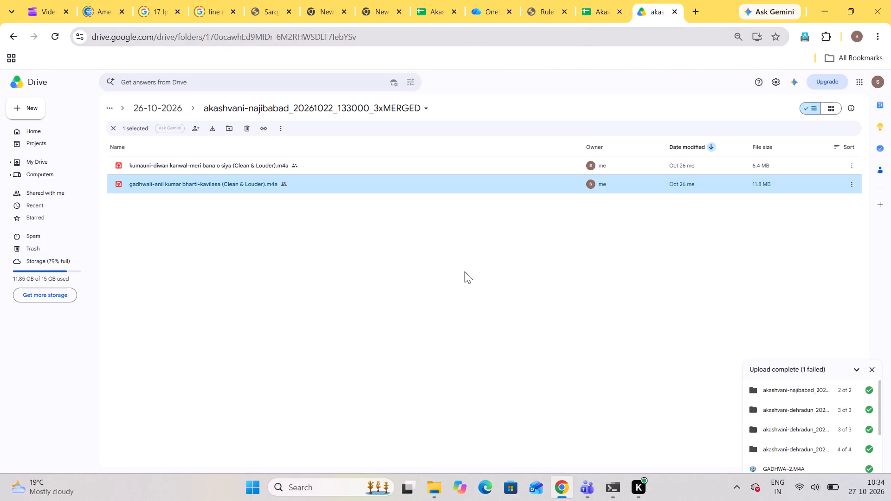
# Collapse the upload status list and return from the akashvani-najibabad_20261022 folder to My Drive in Google Drive.
pyautogui.click(858, 371)
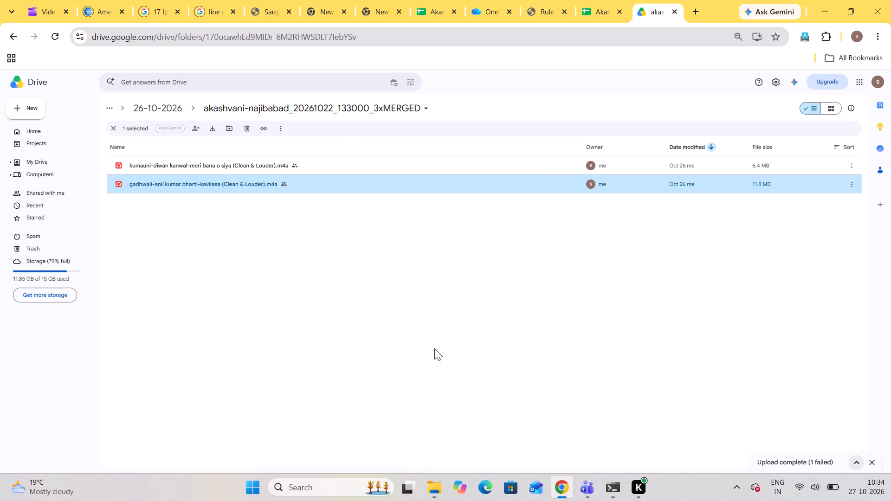
pyautogui.click(155, 109)
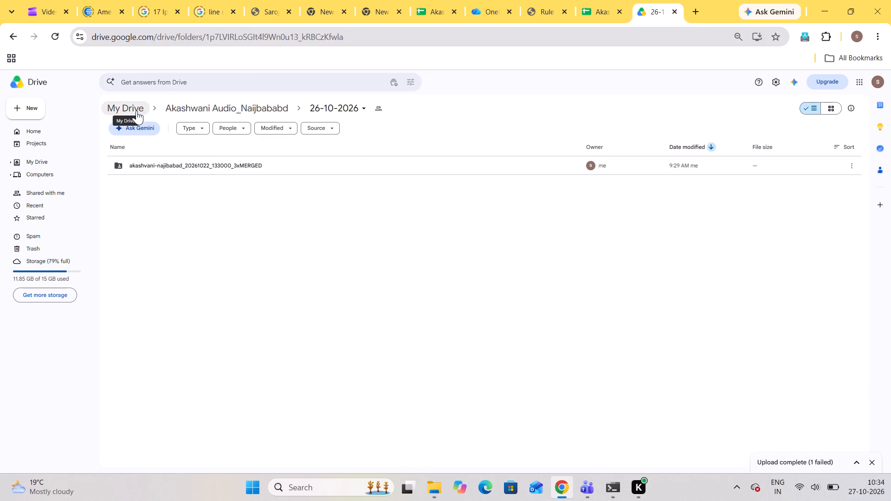
pyautogui.click(136, 110)
# Switch back to the Akashwani Audios spreadsheet and review the last filled rows of the Naijbababd sheet.
pyautogui.click(590, 13)
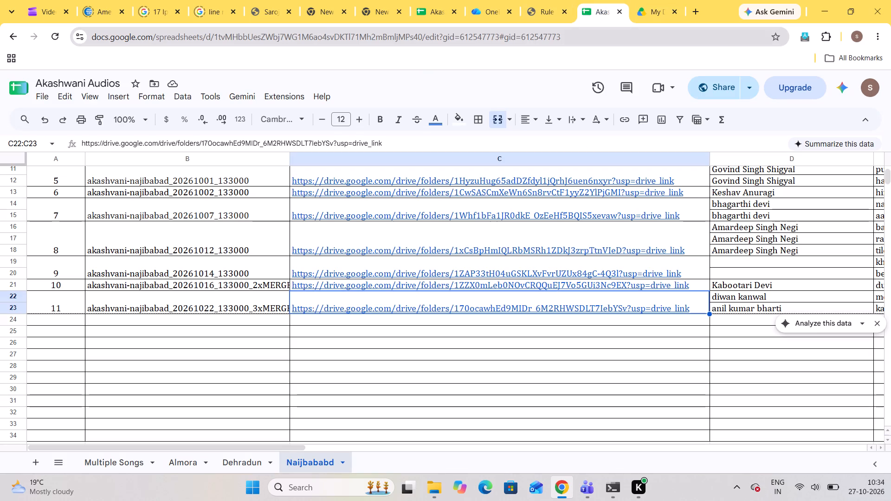
pyautogui.scroll(-1, 378, 345)
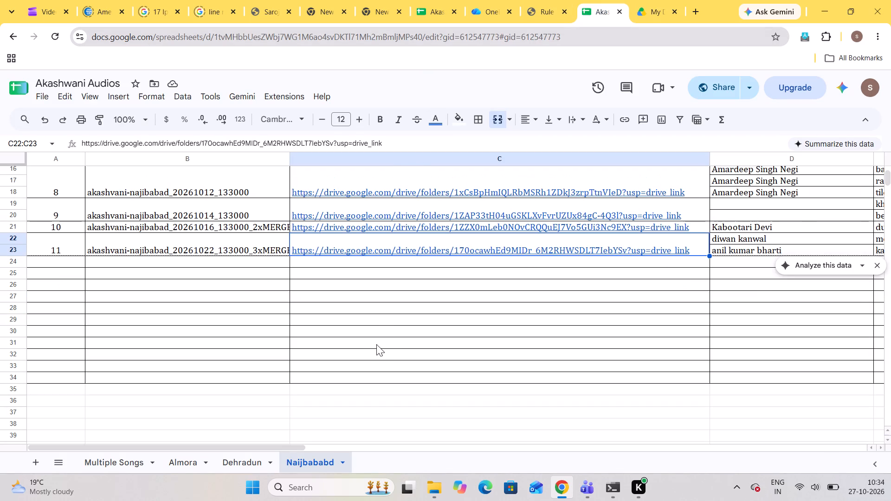
pyautogui.hscroll(5, 371, 342)
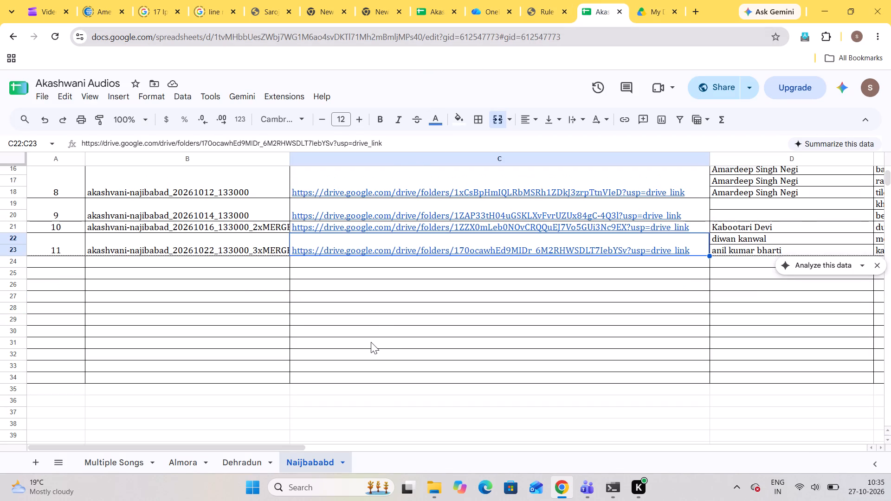
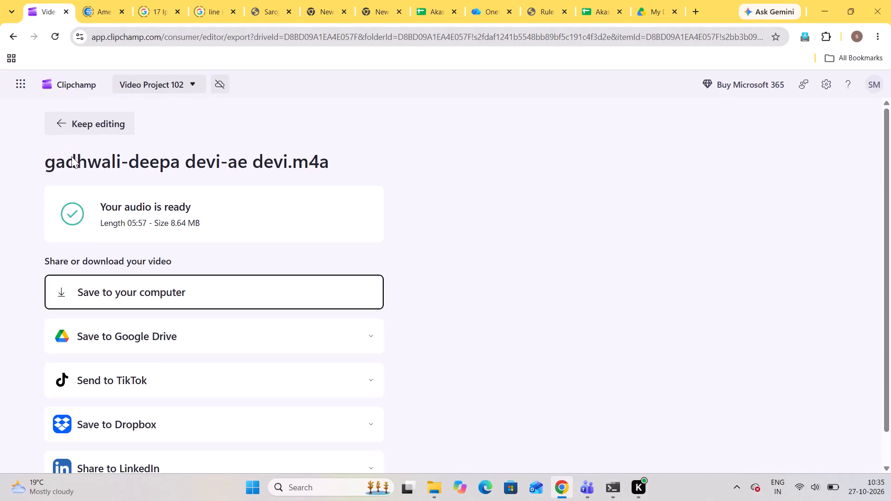
# Return from the Clipchamp export page to editing and replace the timeline clip with the full akashvani-dehradun_20261023_071500 recording.
pyautogui.click(168, 286)
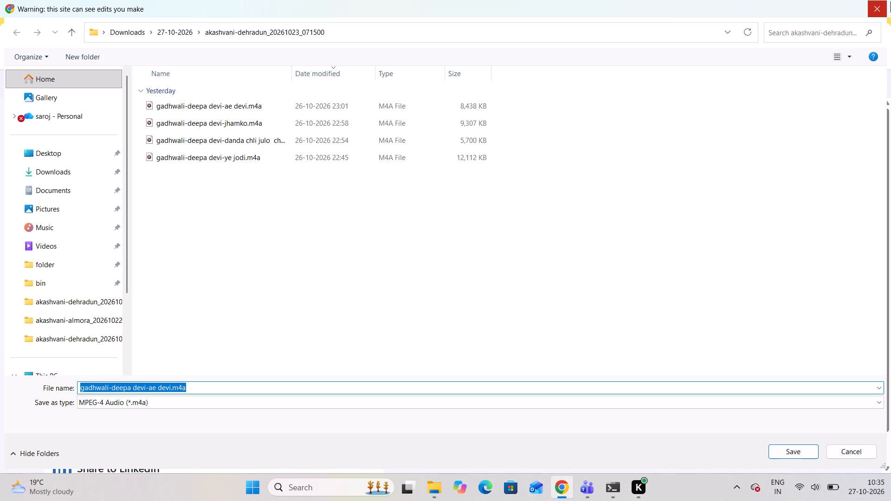
pyautogui.click(878, 6)
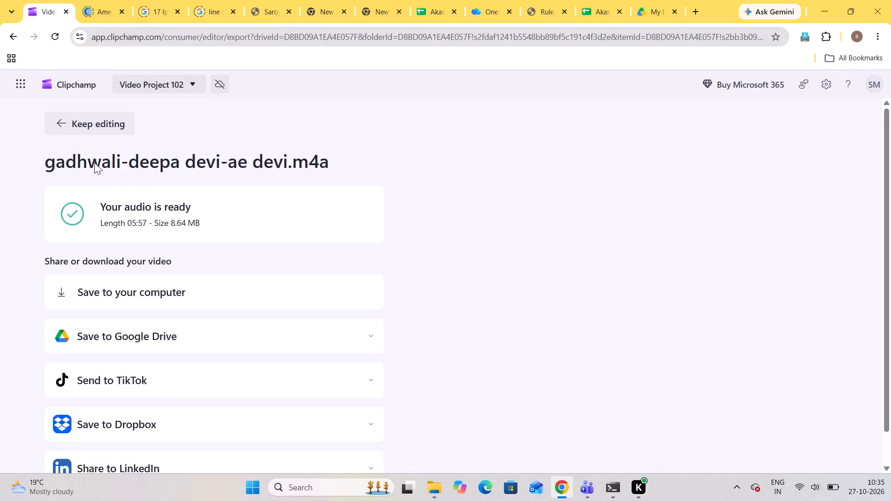
pyautogui.click(77, 115)
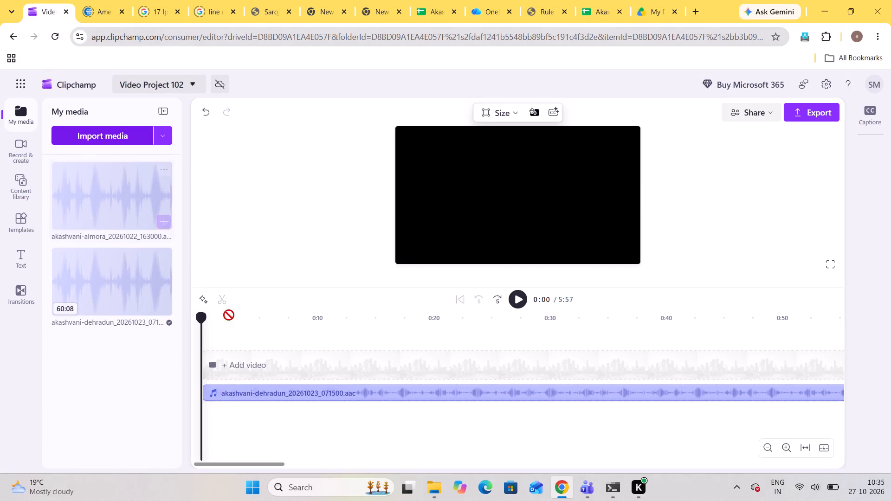
pyautogui.click(300, 397)
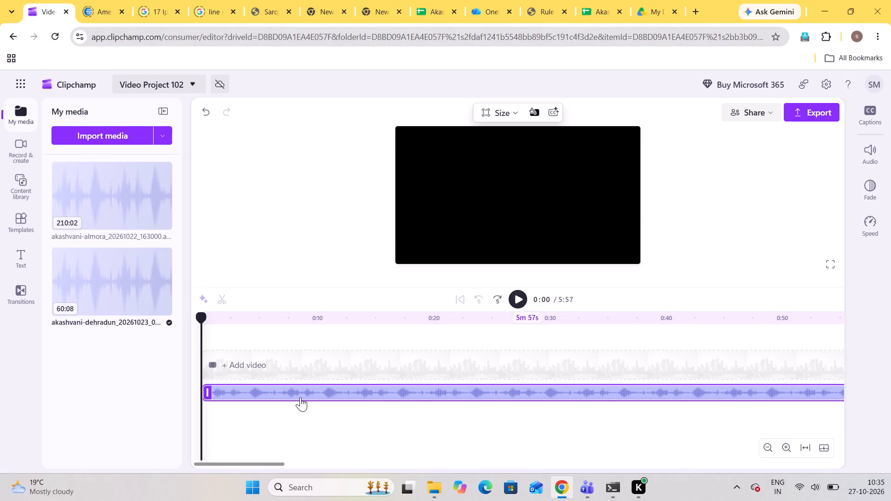
pyautogui.press('Delete')
pyautogui.moveTo(111, 297); pyautogui.dragTo(306, 435)
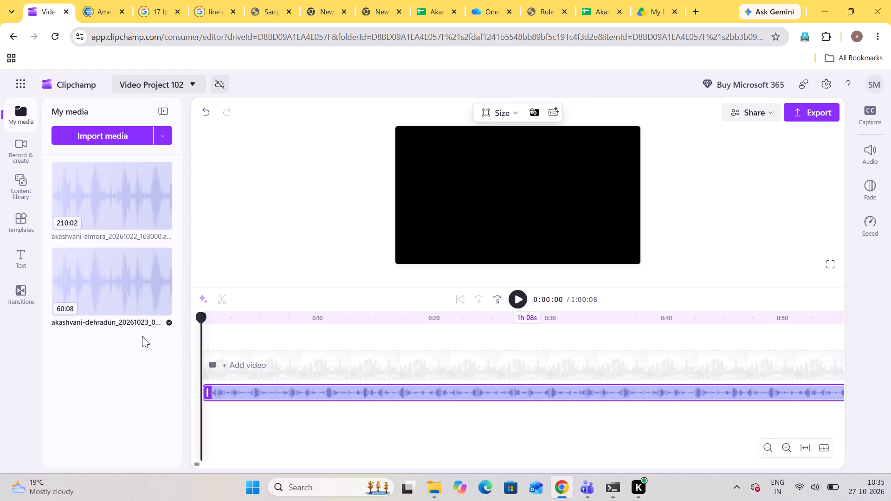
# Play the recording from the start, skipping forward through it to listen for songs, and pause at about 35 minutes.
pyautogui.scroll(-1, 487, 321)
pyautogui.click(517, 301)
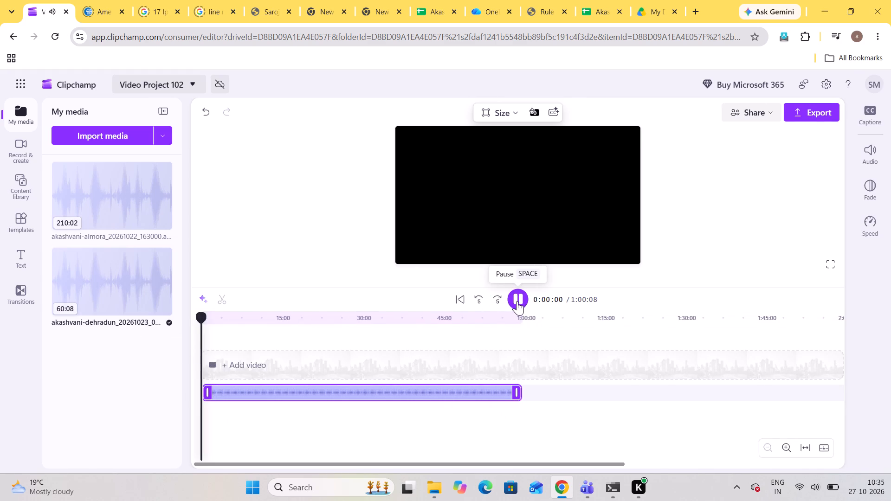
pyautogui.press('Right')
pyautogui.press('Right')
pyautogui.press('Right')
pyautogui.press('Right')
pyautogui.press('Right')
pyautogui.press('Right')
pyautogui.press('Right')
pyautogui.press('Right')
pyautogui.press('Right')
pyautogui.press('Right')
pyautogui.press('Right')
pyautogui.press('Right')
pyautogui.press('Right')
pyautogui.press('Right')
pyautogui.press('Right')
pyautogui.press('Right')
pyautogui.press('Right')
pyautogui.press('Right')
pyautogui.press('Right')
pyautogui.press('Right')
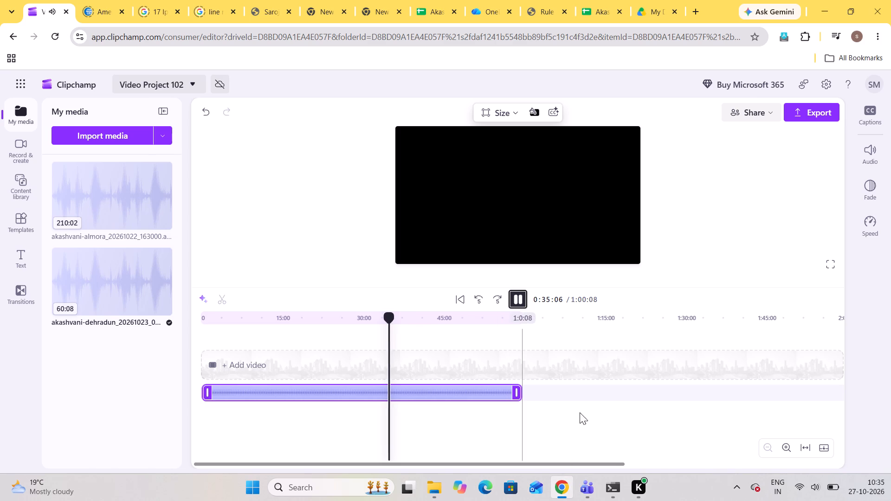
pyautogui.click(518, 302)
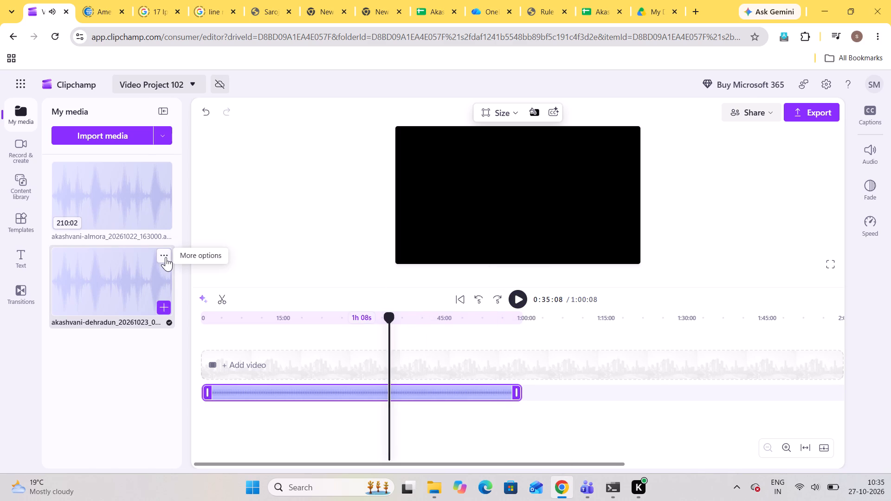
# Listen to samples of the rest of the recording at several points between about 40 and 53 minutes.
pyautogui.click(166, 257)
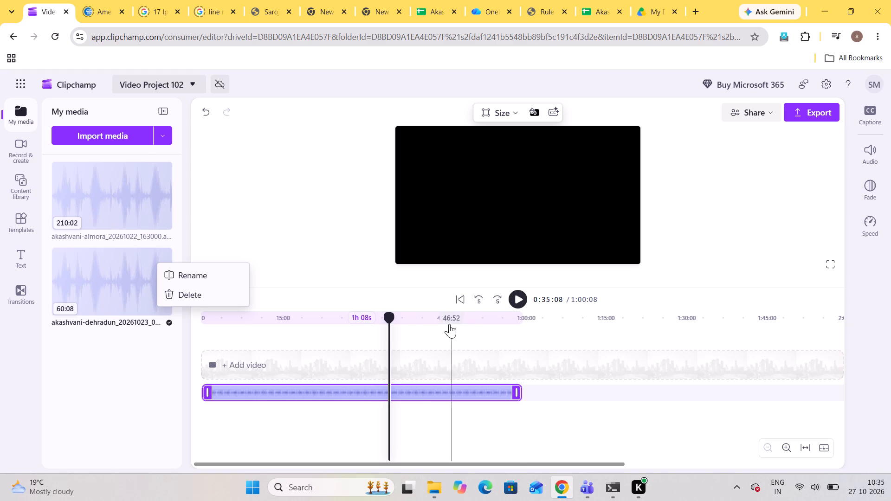
pyautogui.click(449, 324)
pyautogui.click(519, 292)
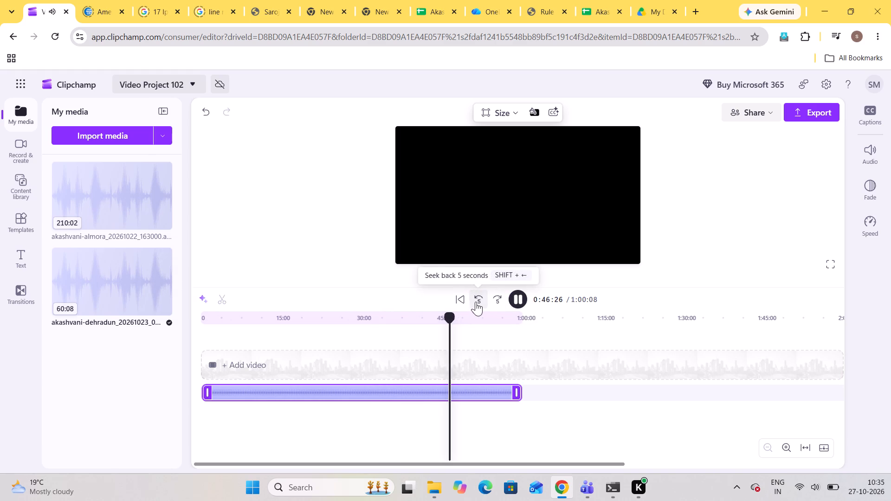
pyautogui.click(395, 338)
pyautogui.click(419, 324)
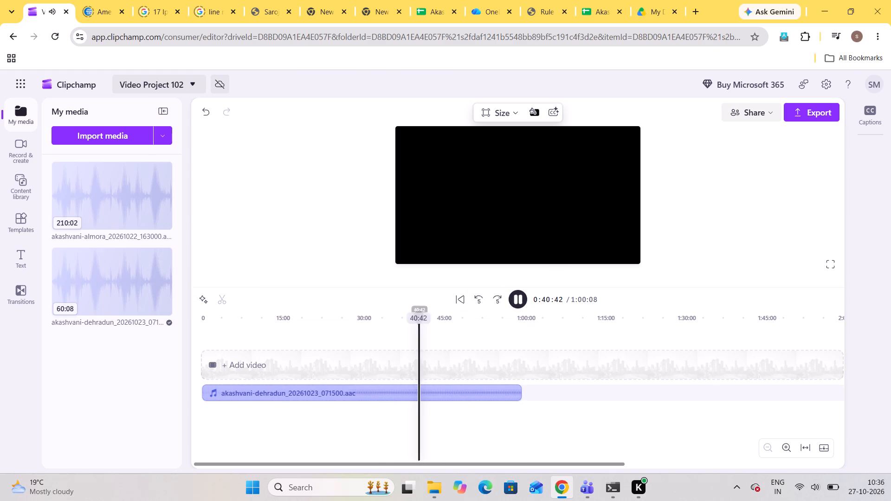
pyautogui.click(427, 328)
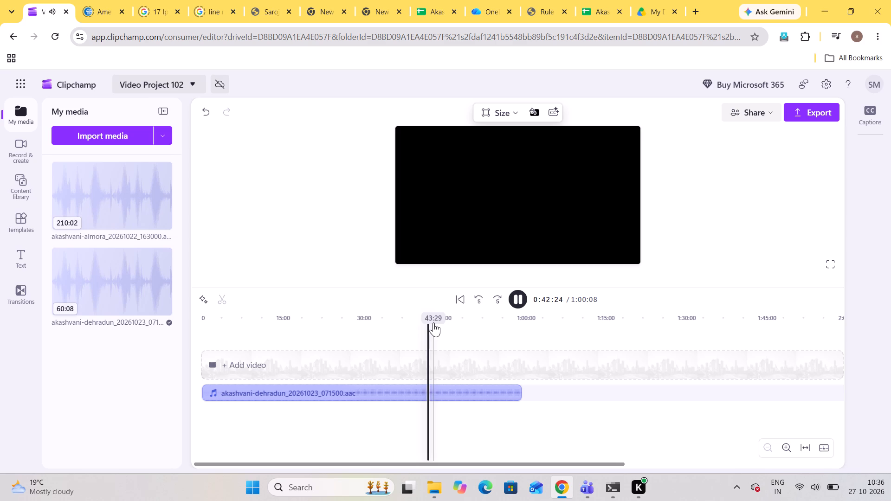
pyautogui.click(433, 322)
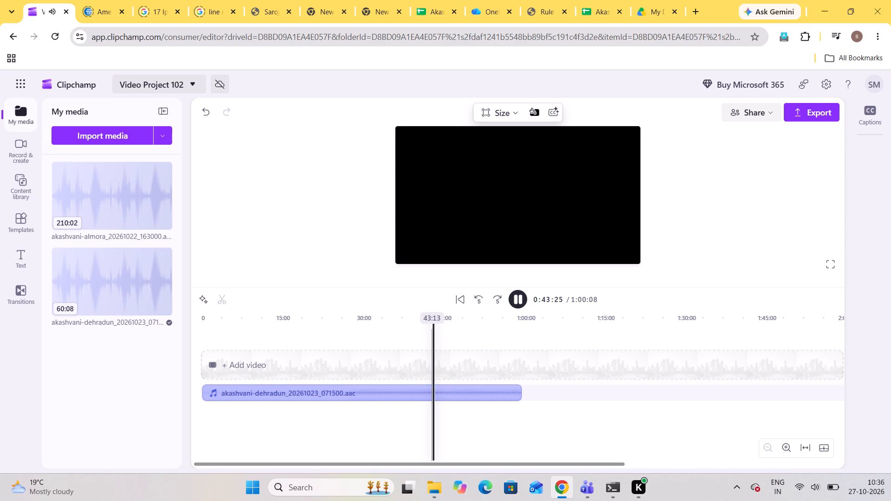
pyautogui.click(441, 330)
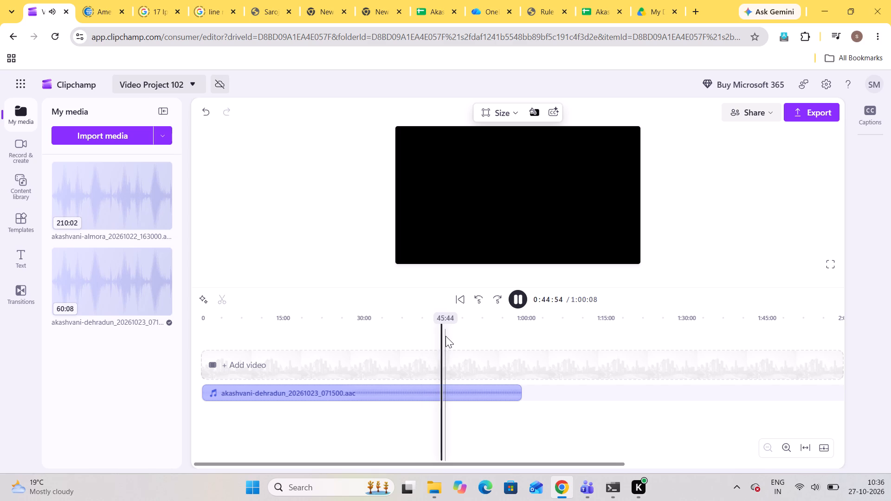
pyautogui.moveTo(445, 336); pyautogui.dragTo(446, 345)
pyautogui.click(446, 345)
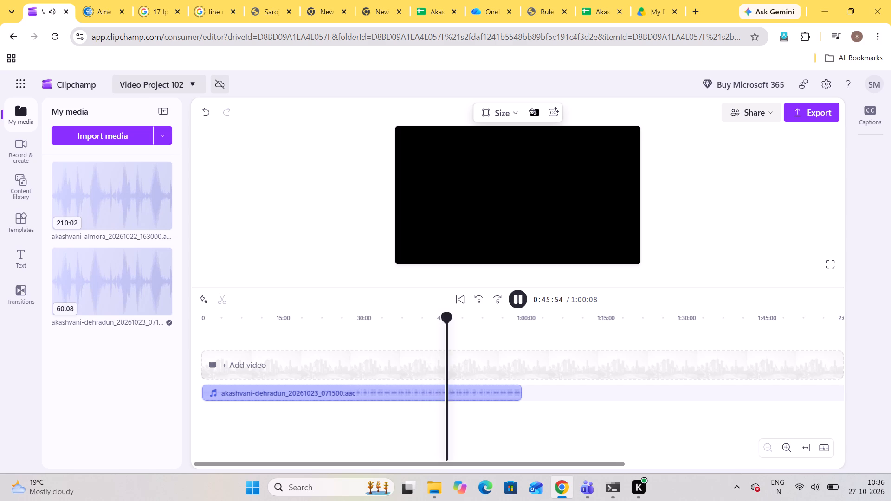
pyautogui.click(463, 328)
pyautogui.click(475, 347)
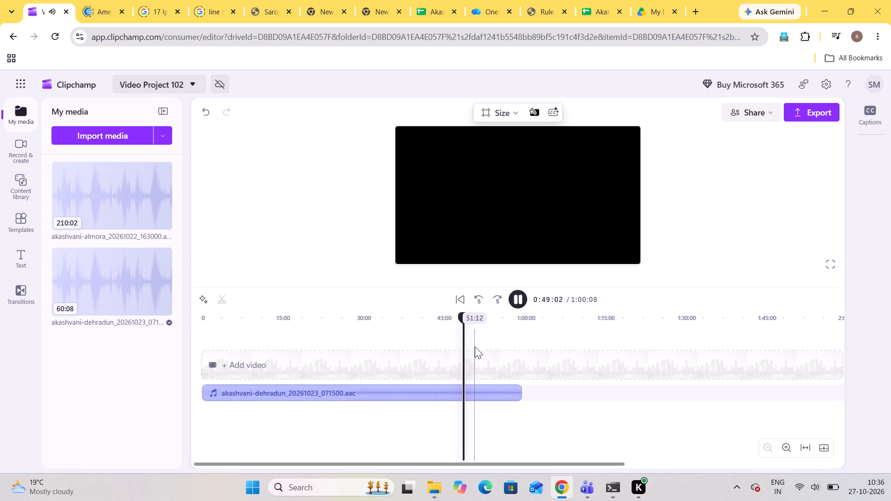
pyautogui.click(486, 342)
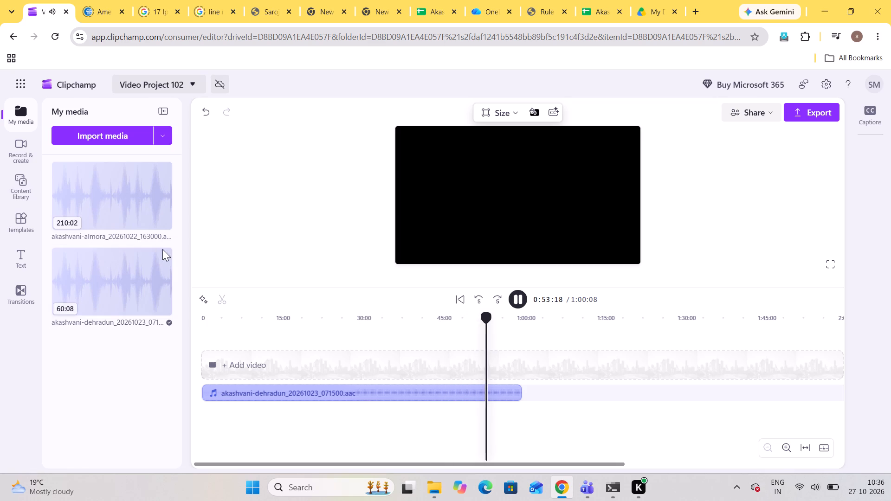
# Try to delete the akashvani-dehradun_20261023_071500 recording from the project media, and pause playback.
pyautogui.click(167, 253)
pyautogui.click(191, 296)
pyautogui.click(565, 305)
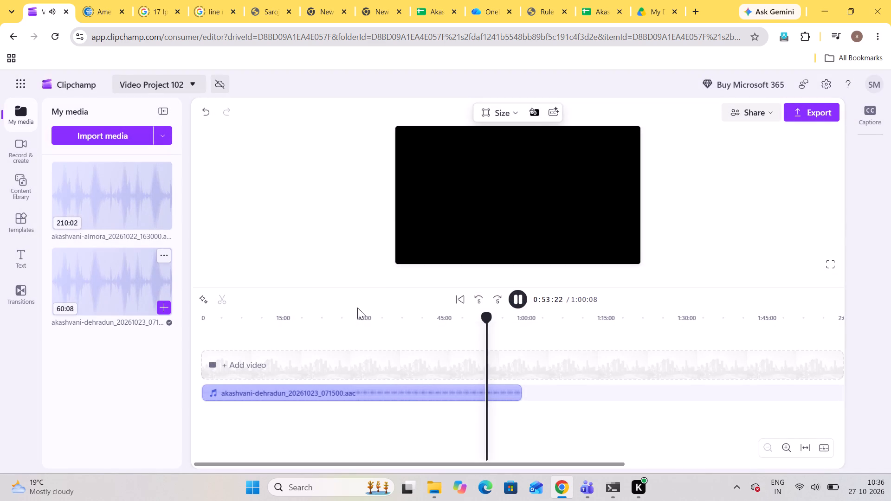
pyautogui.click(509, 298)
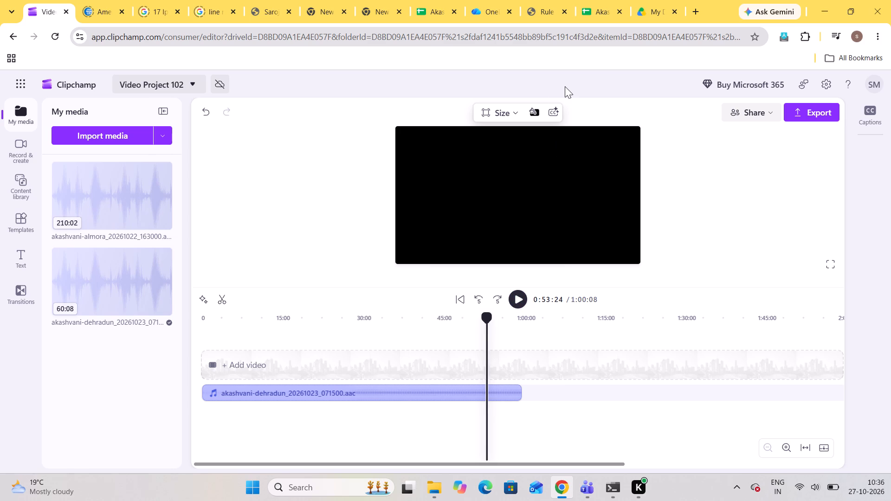
# Import the akashvani-almora_20261023_073000, akashvani-dehradun_20261023_102000 and akashvani-najibabad_20261023_133000 recordings from the Downloads folder into the project media.
pyautogui.click(95, 140)
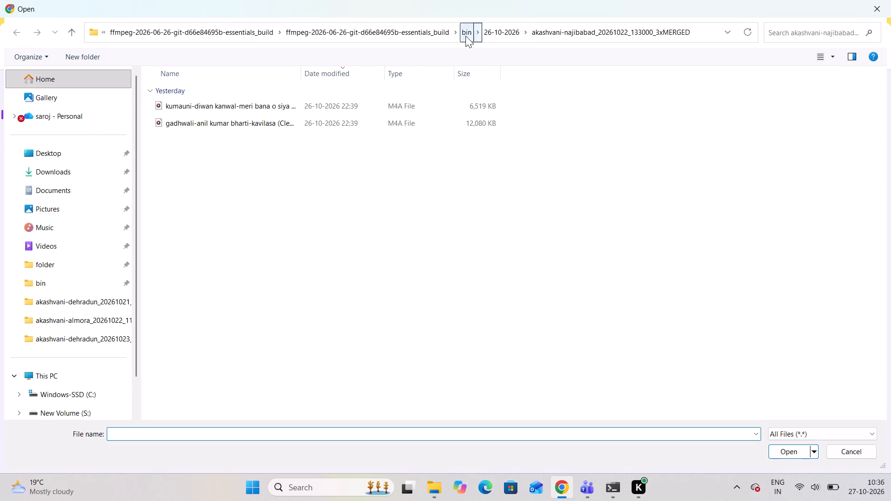
pyautogui.click(85, 173)
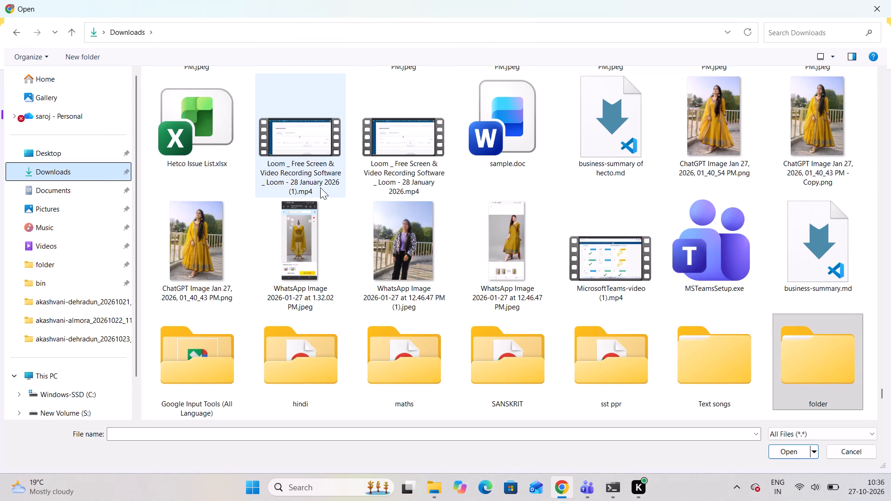
pyautogui.scroll(19, 323, 182)
pyautogui.scroll(10, 321, 186)
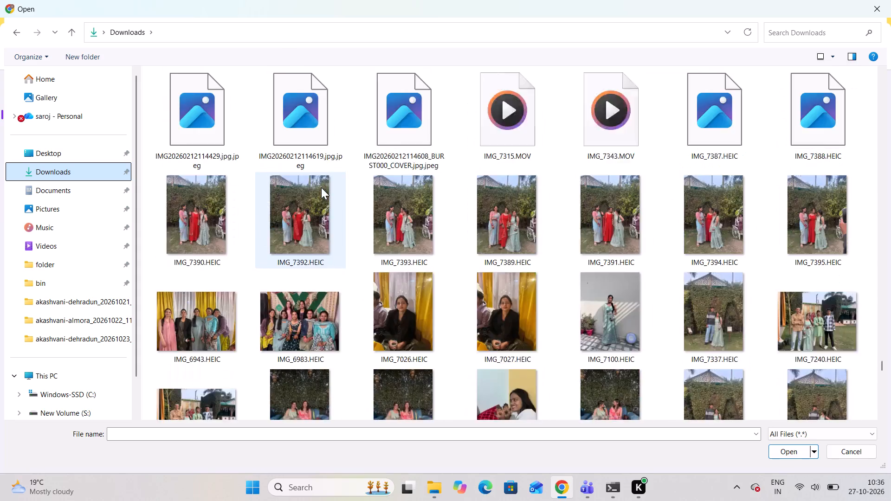
pyautogui.scroll(19, 321, 187)
pyautogui.scroll(9, 320, 196)
pyautogui.scroll(13, 319, 196)
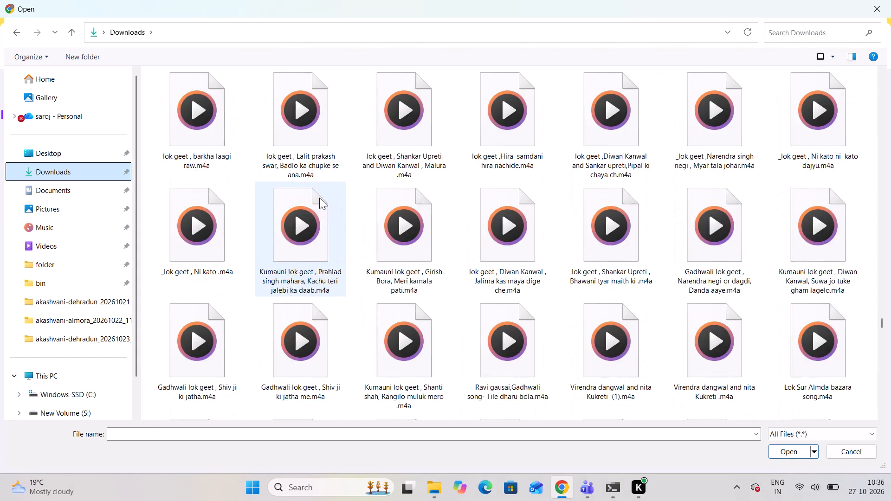
pyautogui.scroll(13, 319, 198)
pyautogui.scroll(12, 318, 204)
pyautogui.scroll(10, 305, 242)
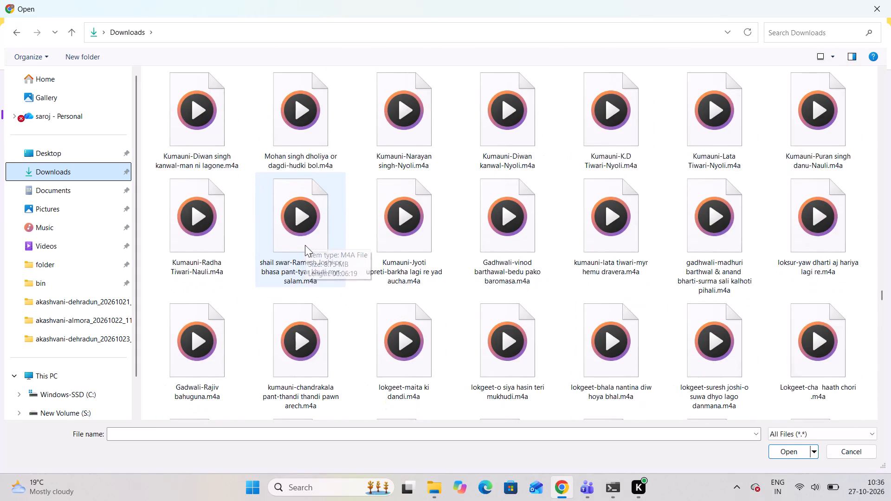
pyautogui.scroll(20, 305, 245)
pyautogui.scroll(13, 303, 250)
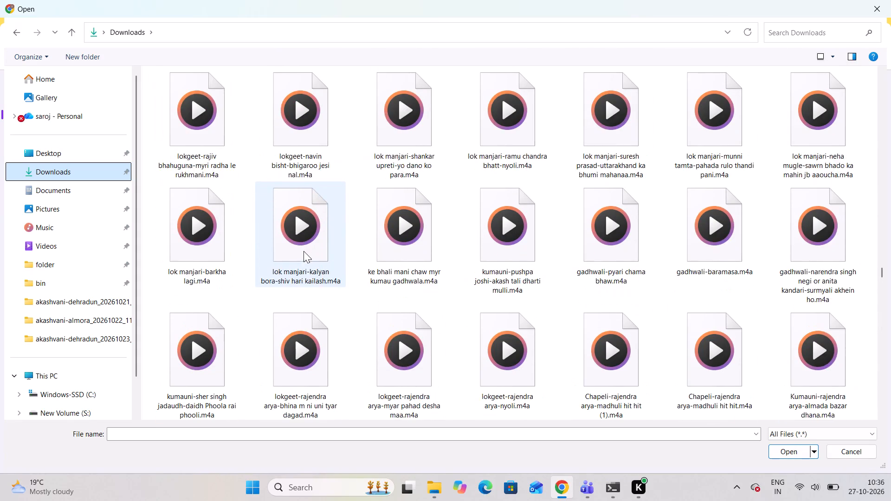
pyautogui.scroll(14, 303, 251)
pyautogui.scroll(18, 302, 254)
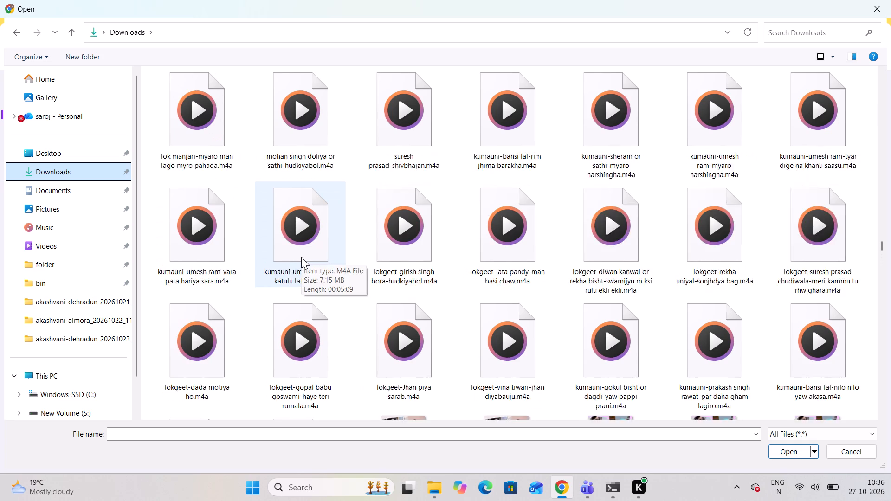
pyautogui.scroll(11, 301, 257)
pyautogui.scroll(11, 300, 261)
pyautogui.scroll(11, 300, 262)
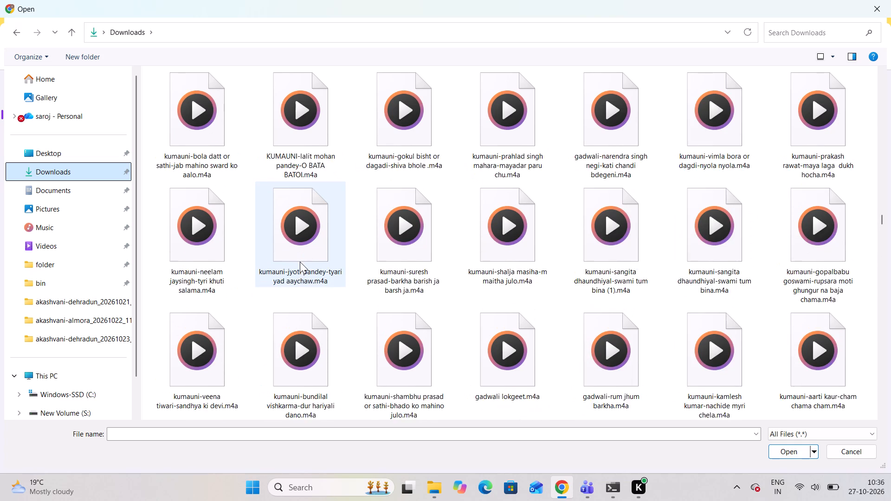
pyautogui.scroll(11, 300, 262)
pyautogui.scroll(11, 300, 263)
pyautogui.scroll(11, 300, 265)
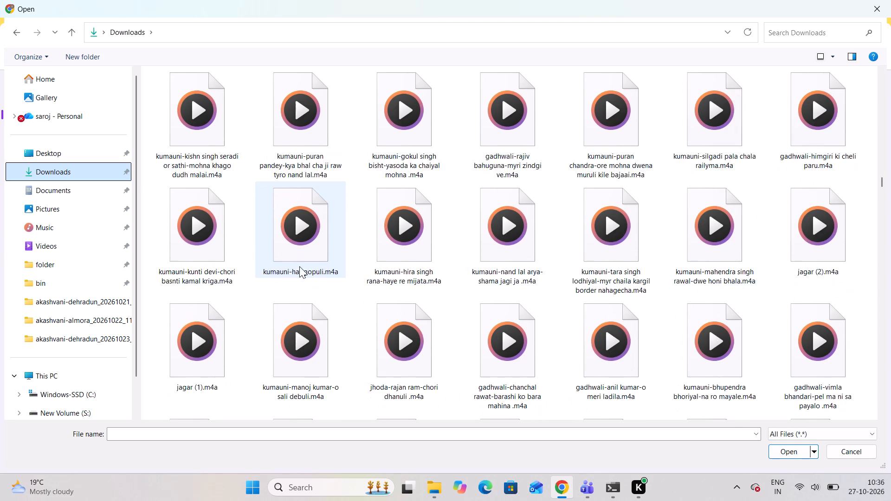
pyautogui.scroll(11, 299, 266)
pyautogui.scroll(10, 299, 267)
pyautogui.scroll(15, 299, 267)
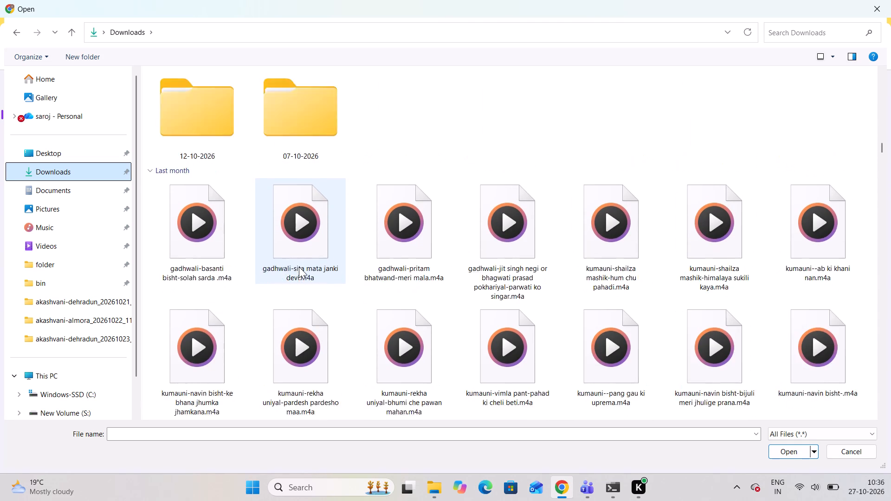
pyautogui.scroll(15, 299, 267)
pyautogui.scroll(18, 299, 267)
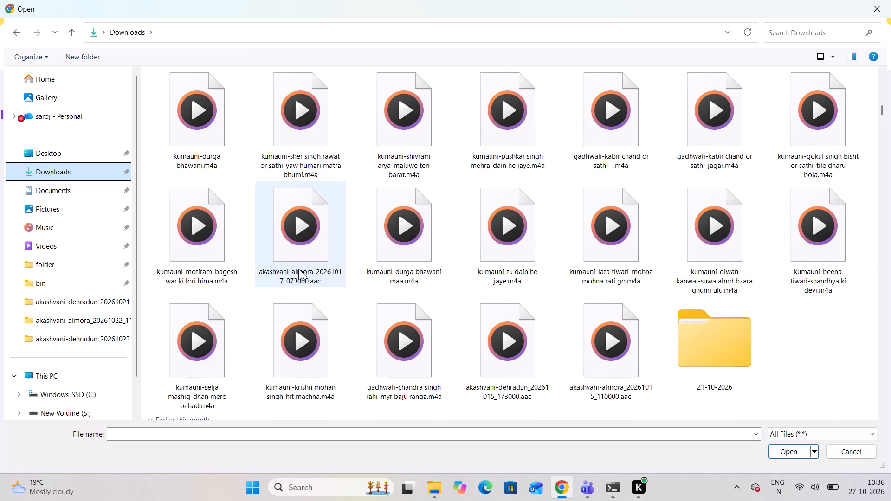
pyautogui.scroll(12, 298, 269)
pyautogui.click(298, 269)
pyautogui.scroll(2, 298, 269)
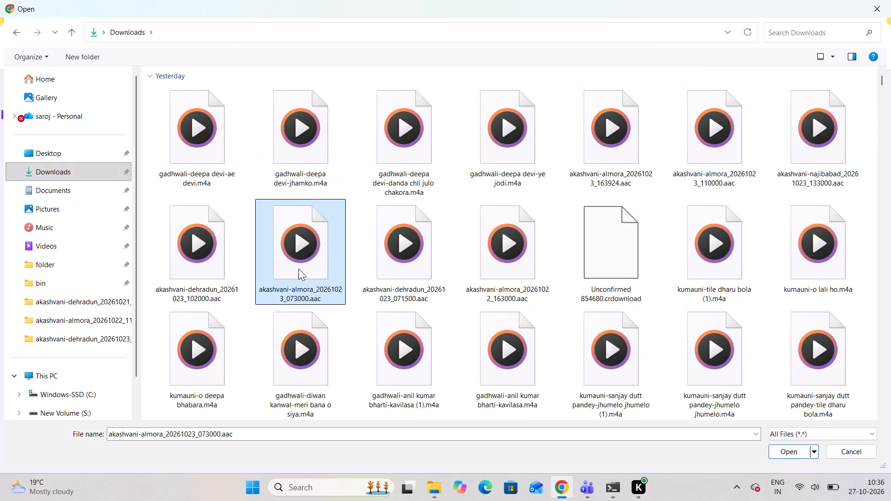
pyautogui.scroll(5, 298, 269)
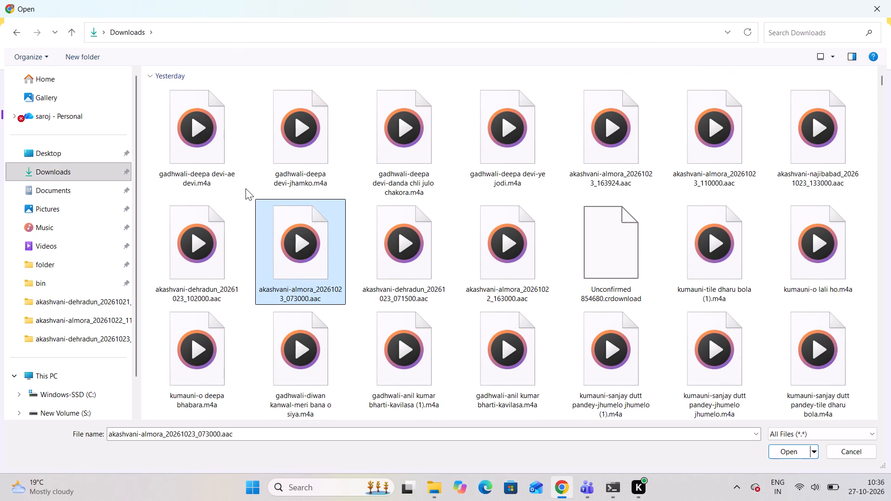
pyautogui.click(244, 190)
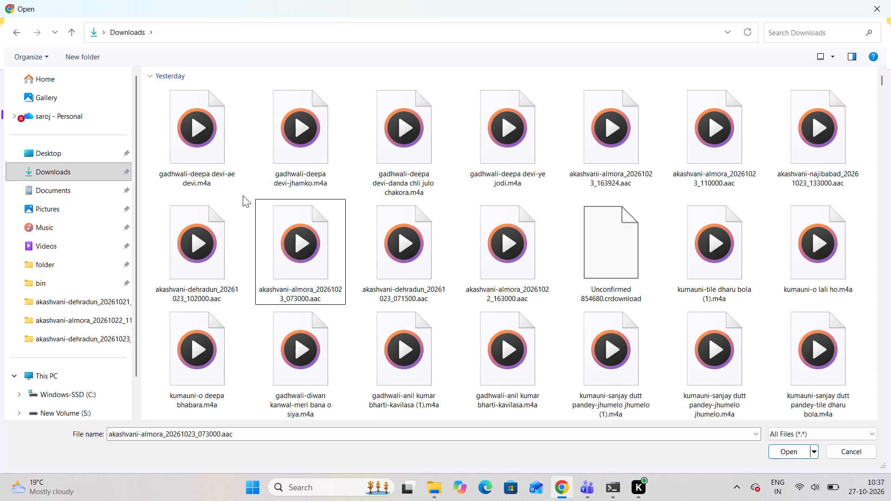
pyautogui.keyDown('ctrl'); pyautogui.click(207, 247); pyautogui.keyUp('ctrl')
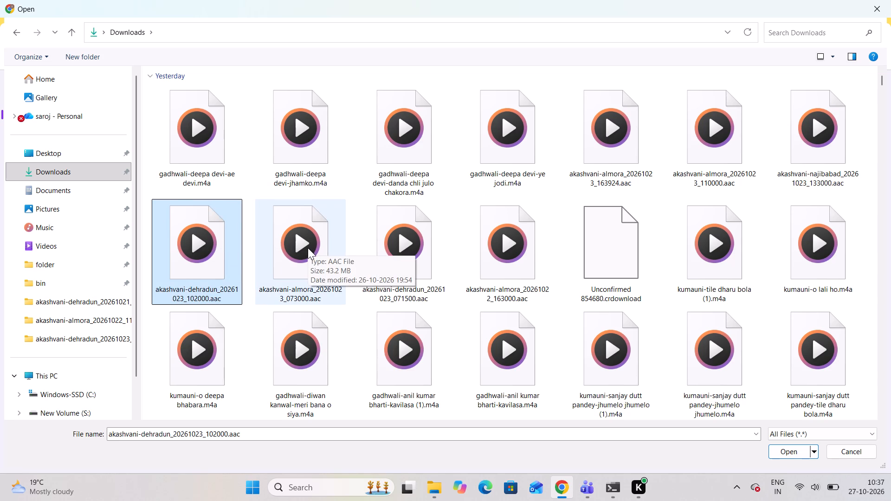
pyautogui.click(308, 248)
pyautogui.keyDown('ctrl'); pyautogui.click(211, 259); pyautogui.keyUp('ctrl')
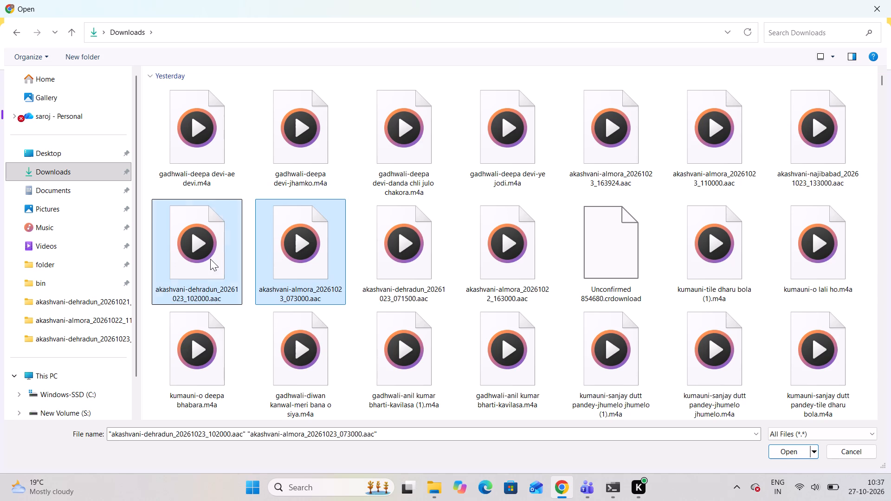
pyautogui.keyDown('ctrl'); pyautogui.click(847, 169); pyautogui.keyUp('ctrl')
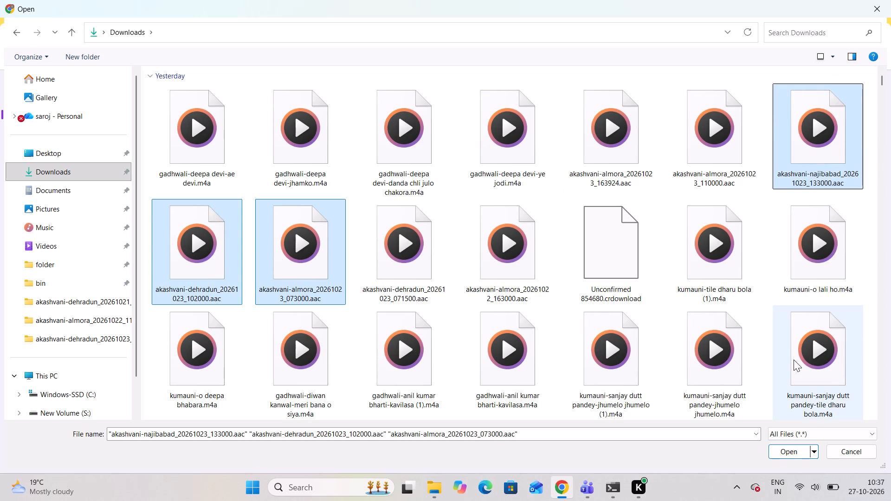
pyautogui.click(779, 453)
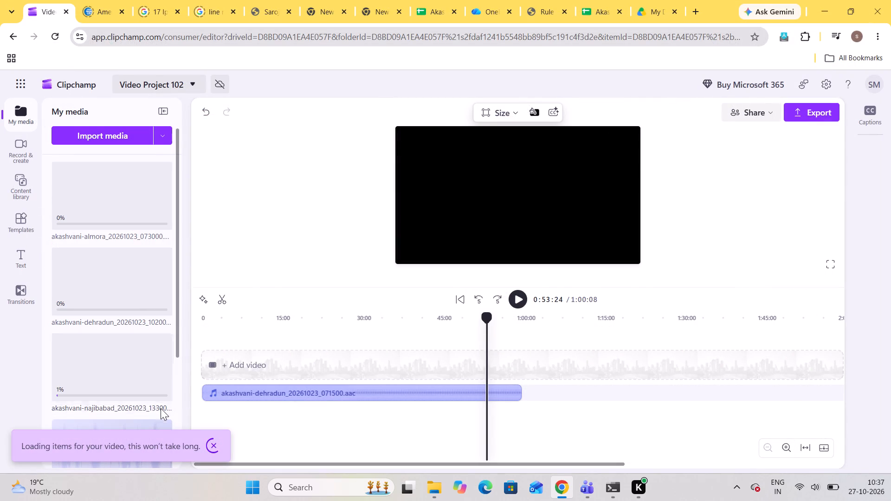
# Remove the akashvani-dehradun_20261023_071500 recording from the project media.
pyautogui.scroll(-5, 158, 404)
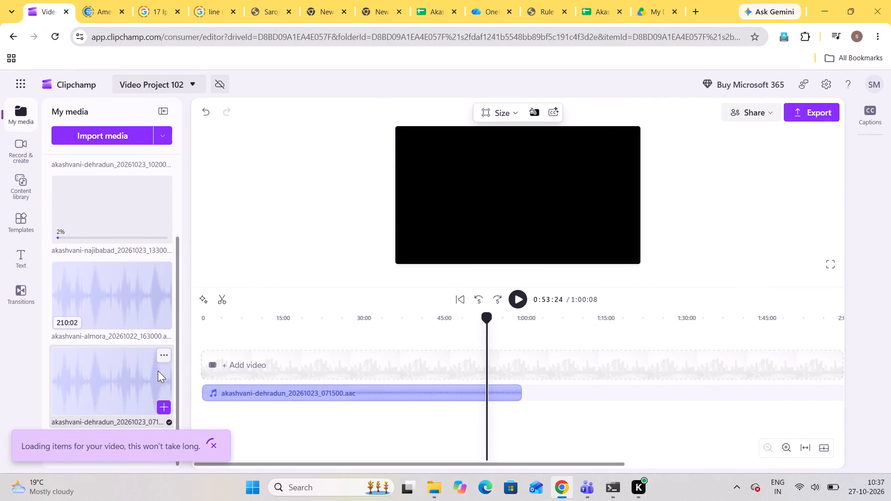
pyautogui.scroll(-1, 156, 365)
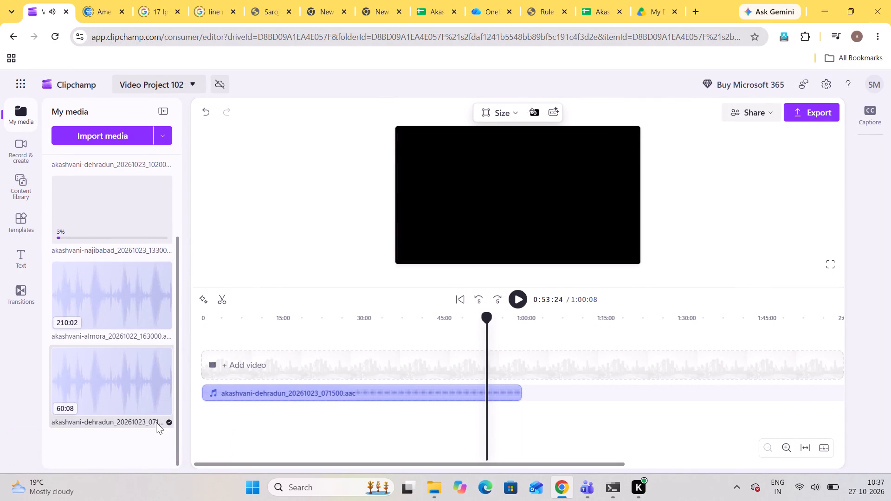
pyautogui.click(160, 352)
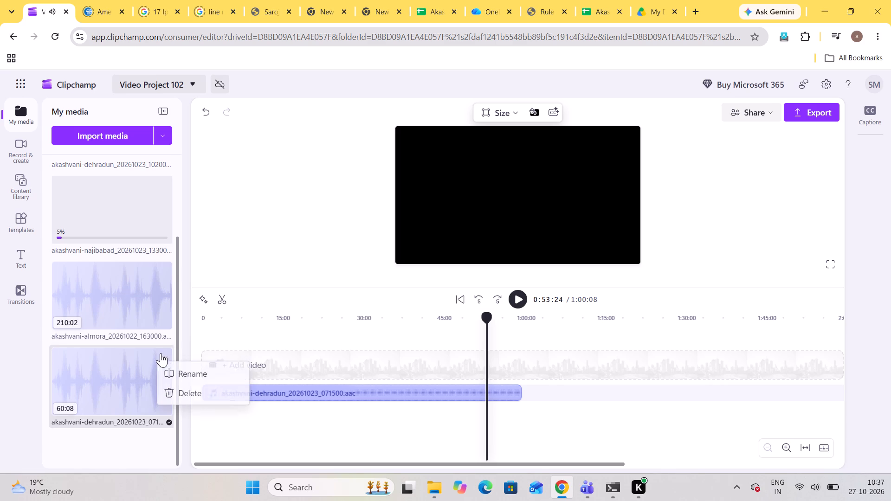
pyautogui.click(190, 392)
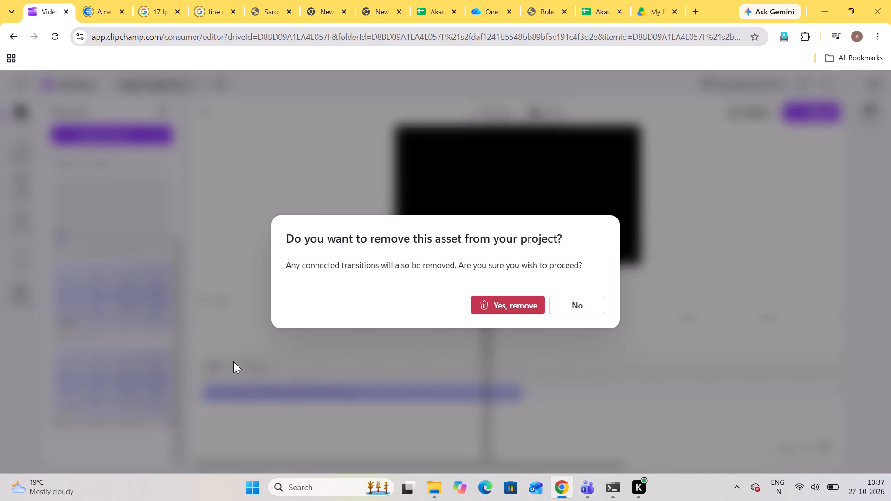
pyautogui.click(490, 309)
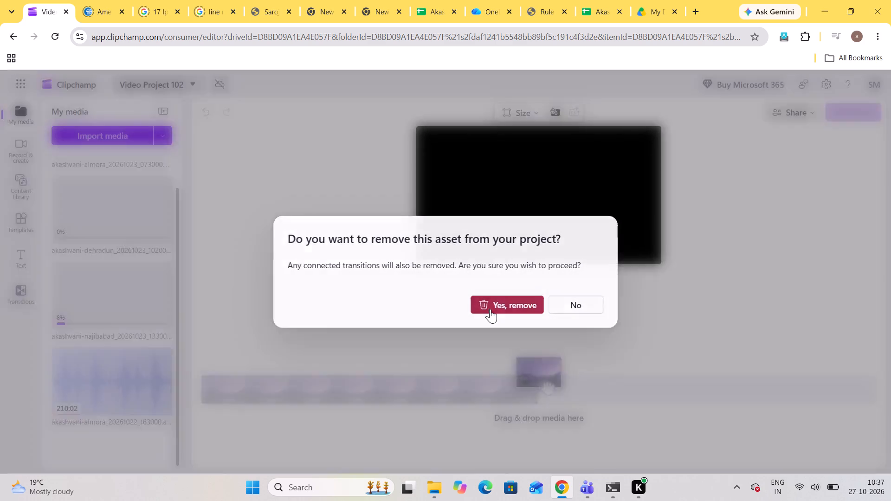
pyautogui.scroll(3, 157, 328)
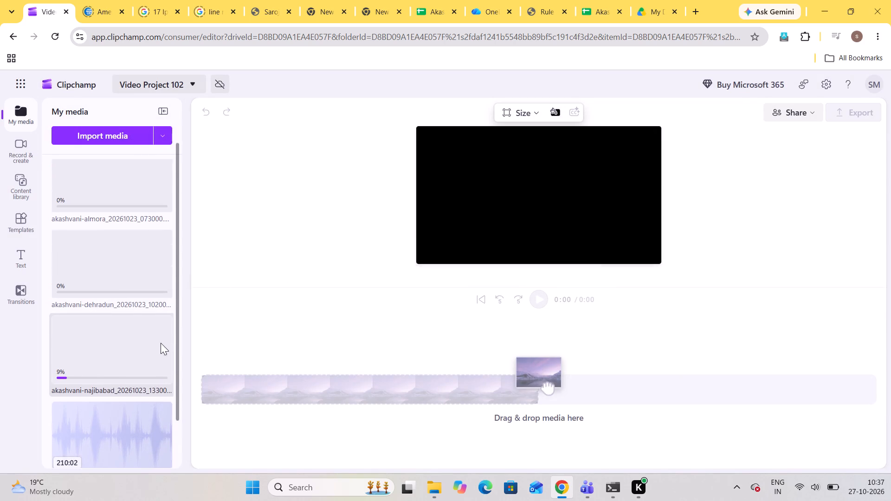
pyautogui.scroll(2, 161, 342)
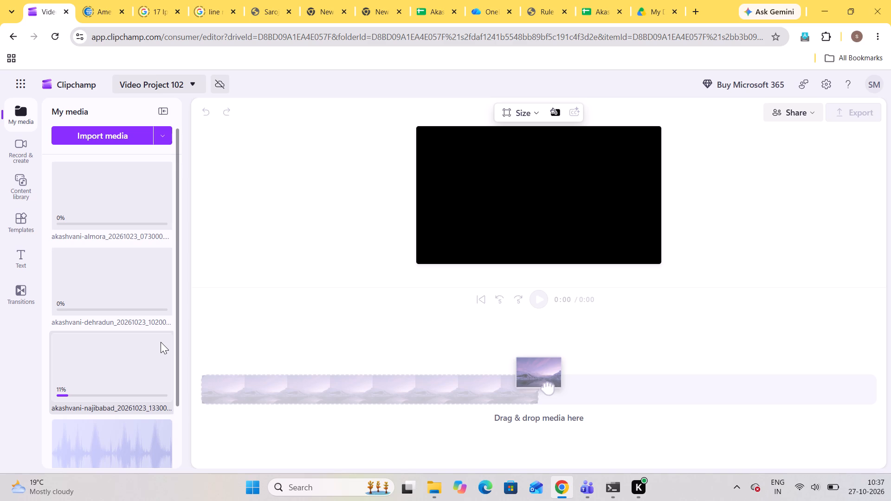
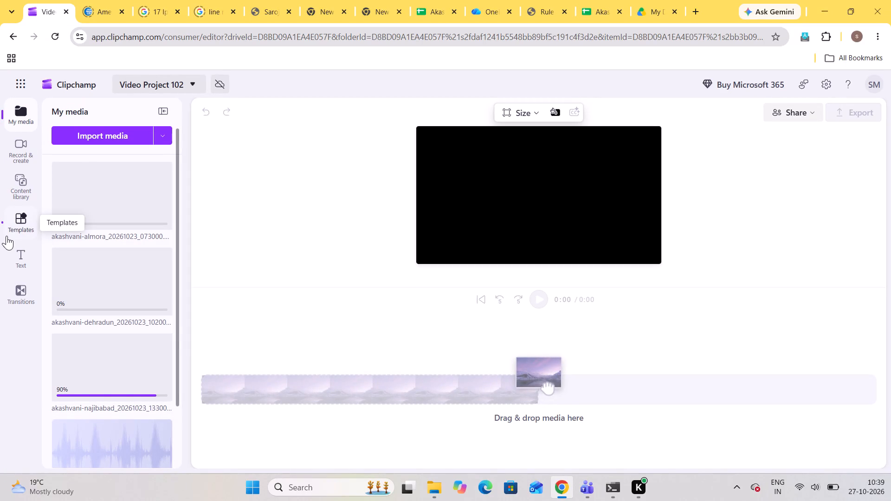
# Add the akashvani-almora_20261022_163000 recording from the project media to the timeline and play it from the start.
pyautogui.scroll(-3, 79, 345)
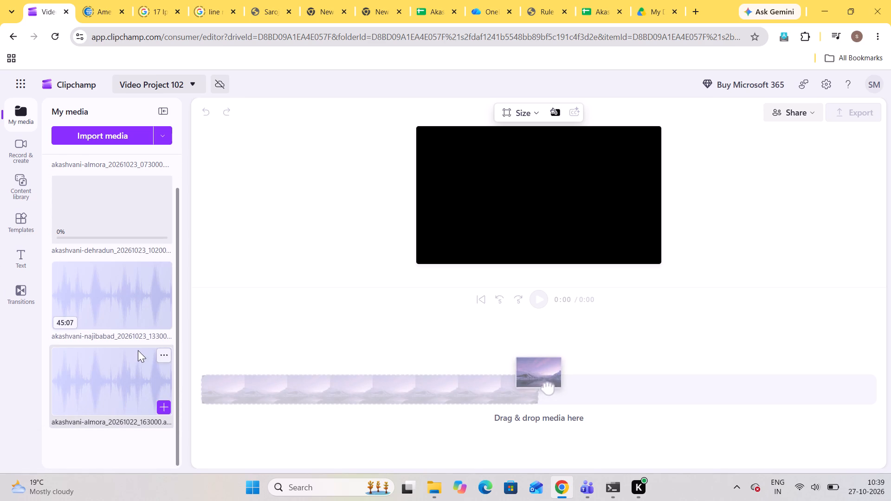
pyautogui.click(134, 391)
pyautogui.click(253, 354)
pyautogui.moveTo(115, 375); pyautogui.dragTo(253, 394)
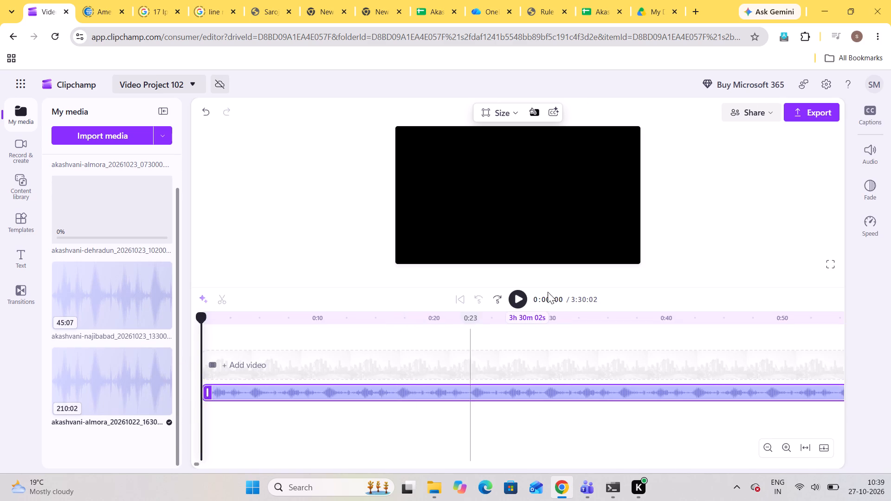
pyautogui.click(517, 300)
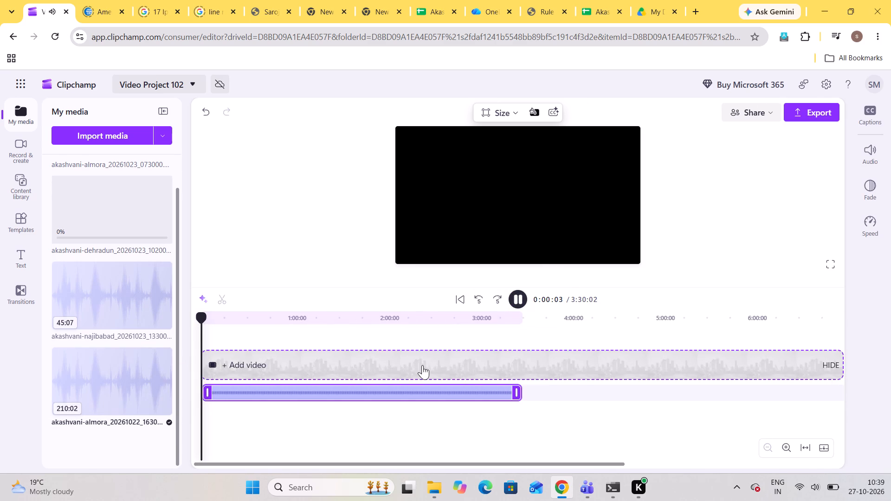
pyautogui.scroll(3, 111, 313)
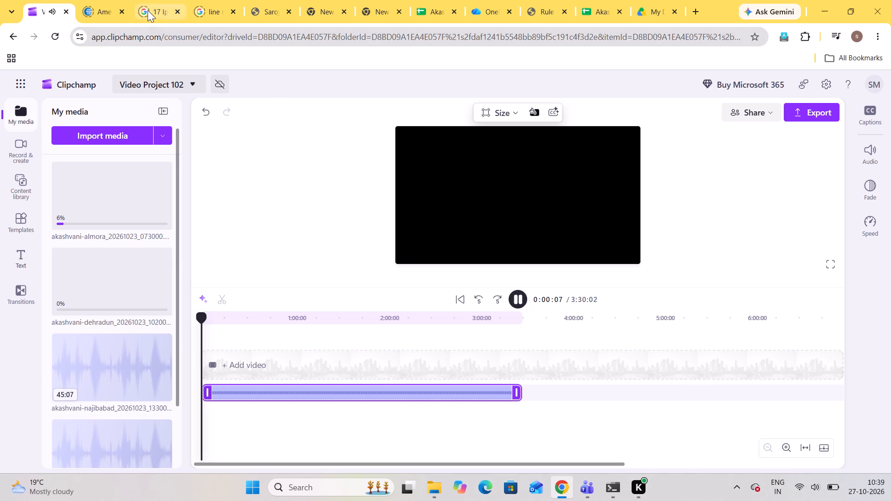
# Close the two Google search pages and the two empty new-tab pages in the browser.
pyautogui.click(176, 14)
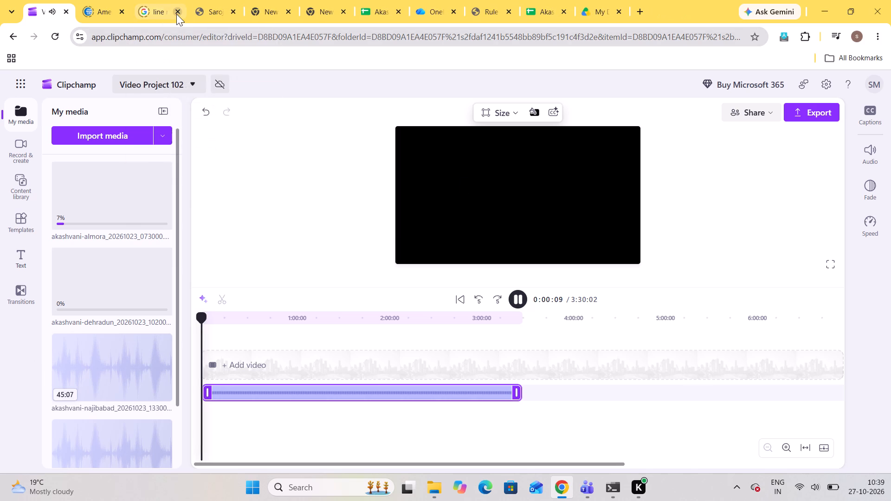
pyautogui.click(176, 14)
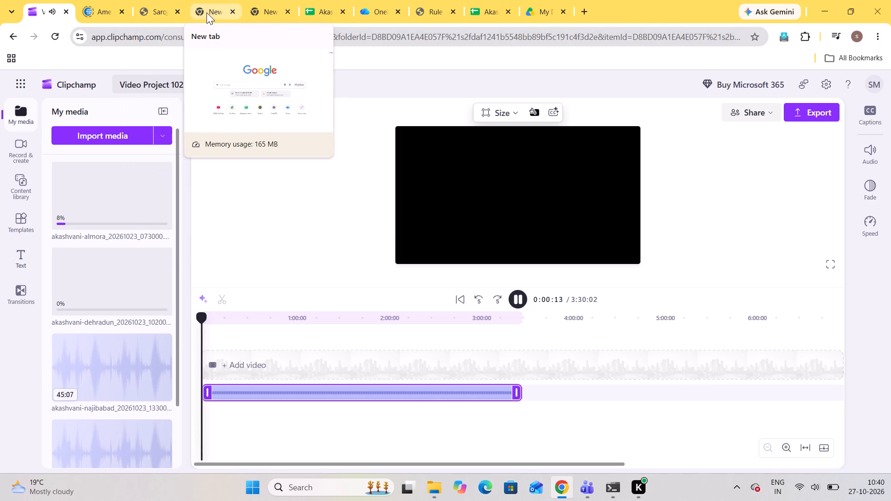
pyautogui.click(234, 11)
pyautogui.click(233, 10)
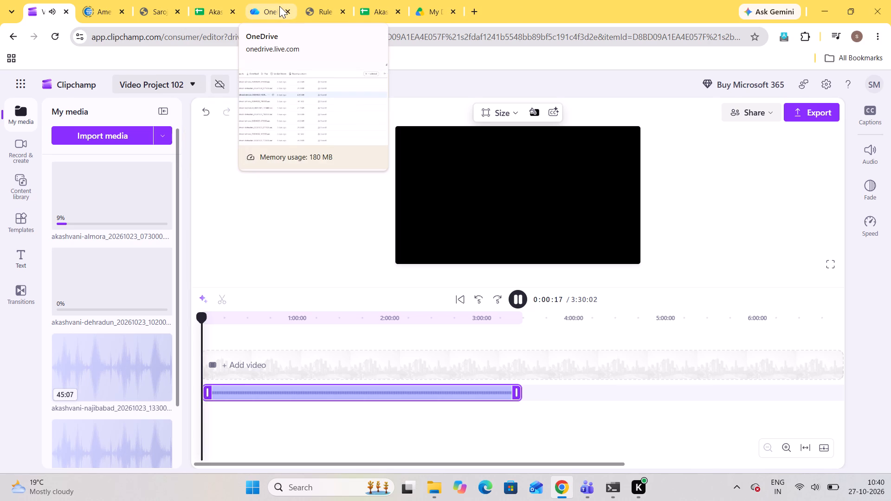
# In Google Drive, examine the akashvani-dehradun_20261022_102000 and akashvani-dehradun_20261021_173000 song folders under Akashwani Audio_dehradoon, 26-10-2026.
pyautogui.click(327, 4)
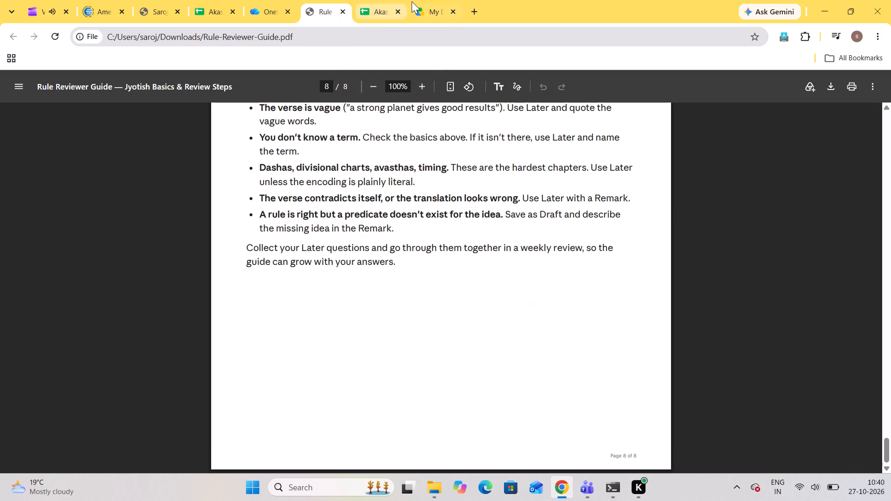
pyautogui.click(378, 6)
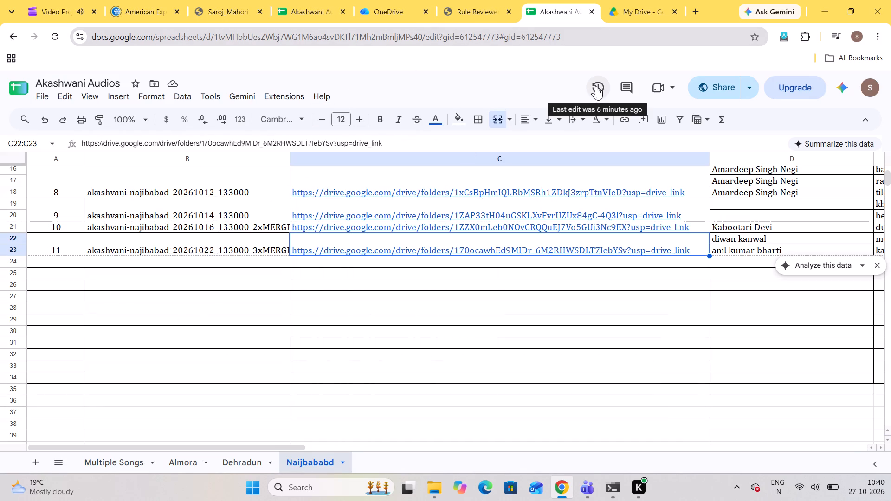
pyautogui.click(616, 8)
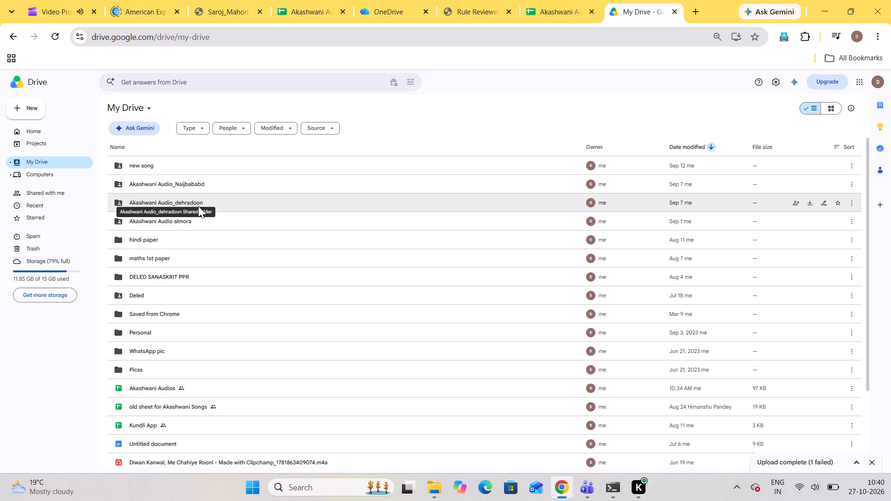
pyautogui.doubleClick(198, 206)
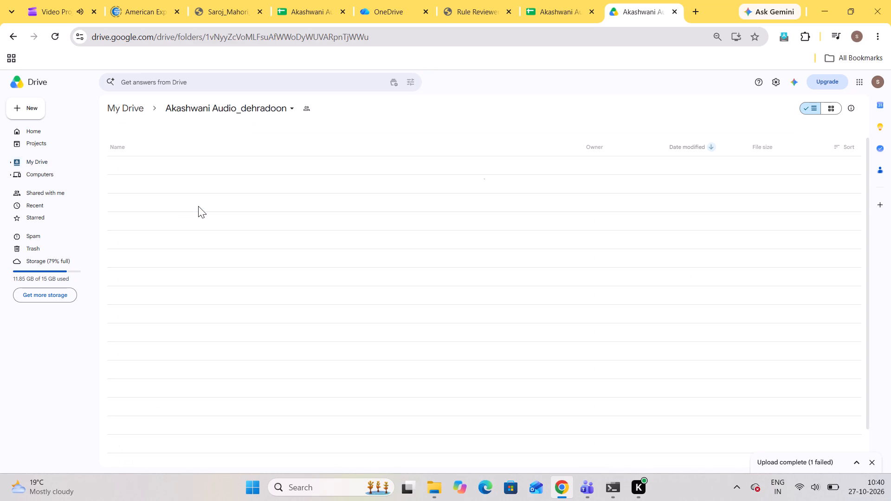
pyautogui.doubleClick(195, 167)
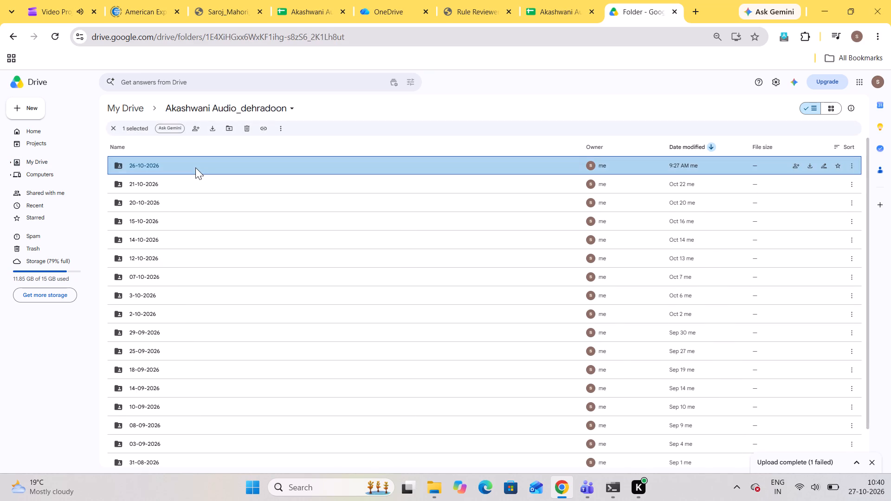
pyautogui.doubleClick(195, 167)
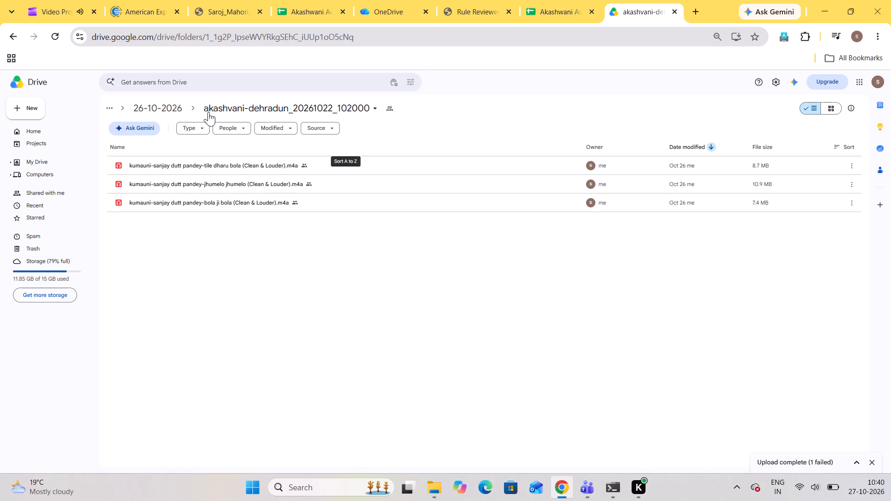
pyautogui.click(181, 109)
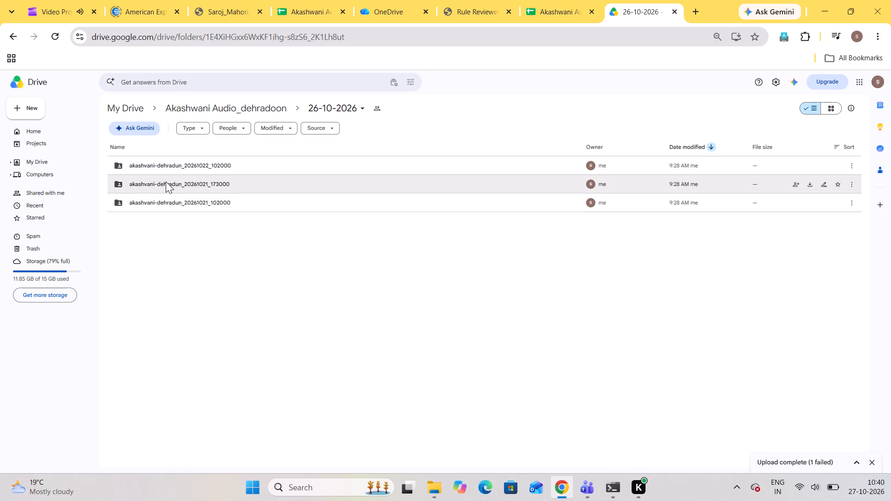
pyautogui.doubleClick(166, 181)
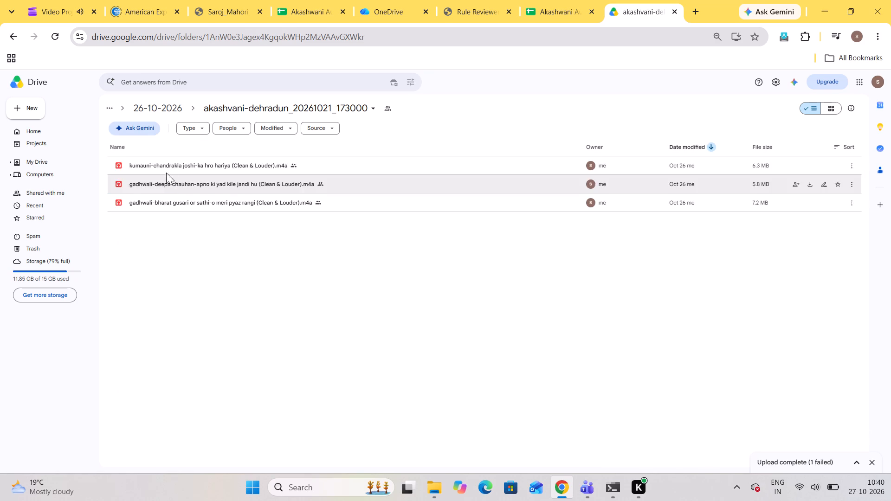
pyautogui.click(168, 108)
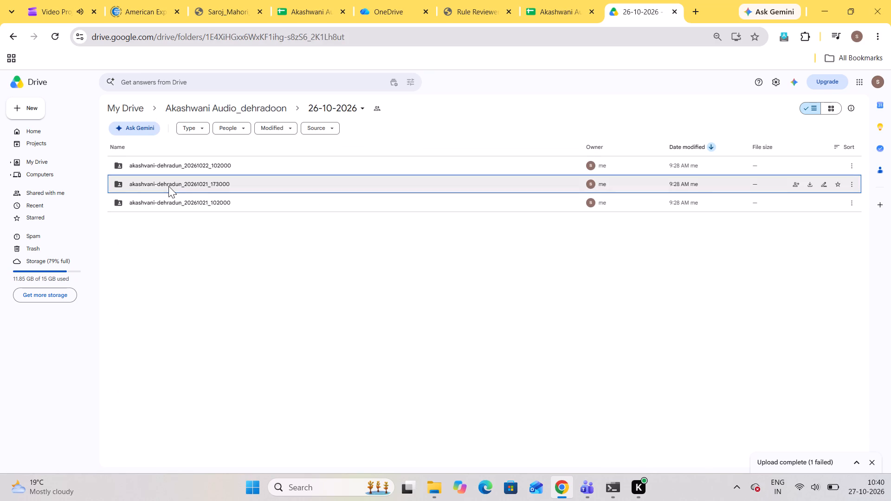
# Move the untitled "(Clean & Louder).m4a" file in the akashvani-dehradun_20261021_102000 folder to the trash.
pyautogui.click(169, 198)
pyautogui.doubleClick(169, 198)
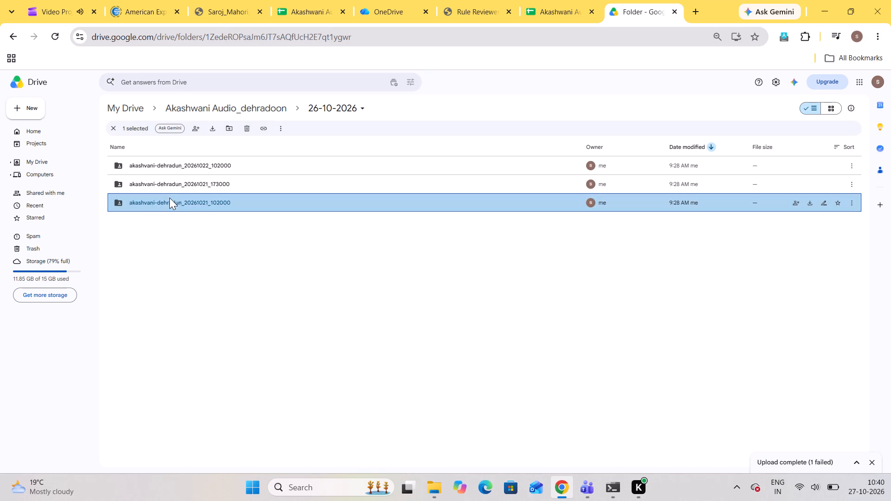
pyautogui.click(172, 221)
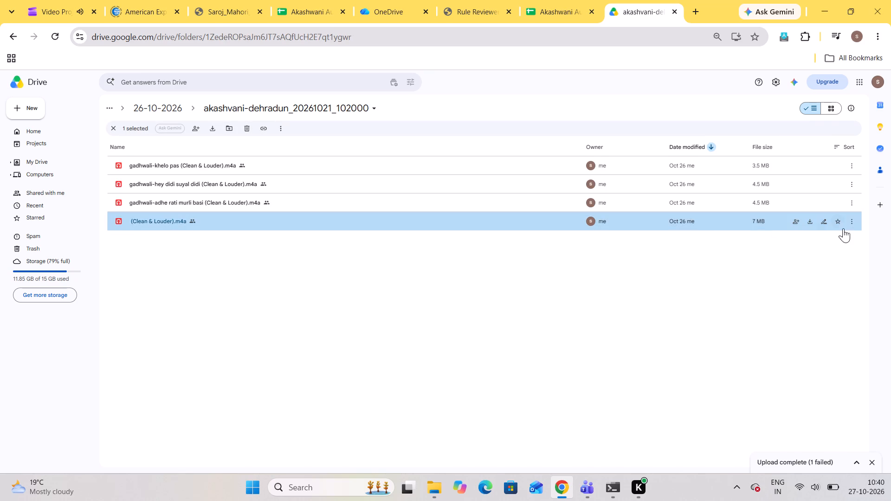
pyautogui.click(854, 222)
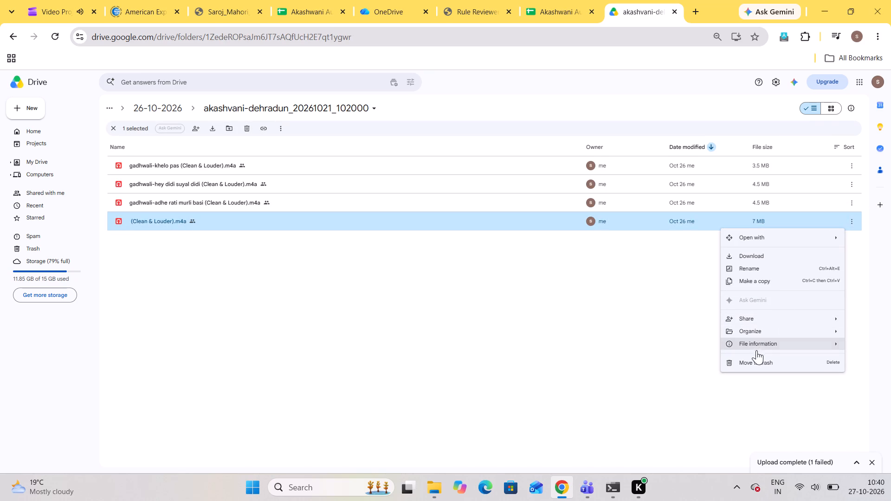
pyautogui.click(748, 360)
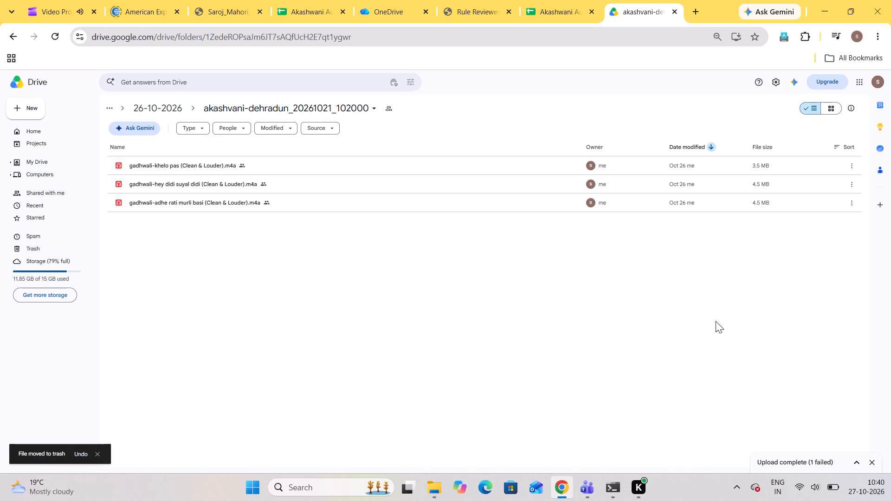
# Switch back to the Akashwani Audios spreadsheet.
pyautogui.click(567, 11)
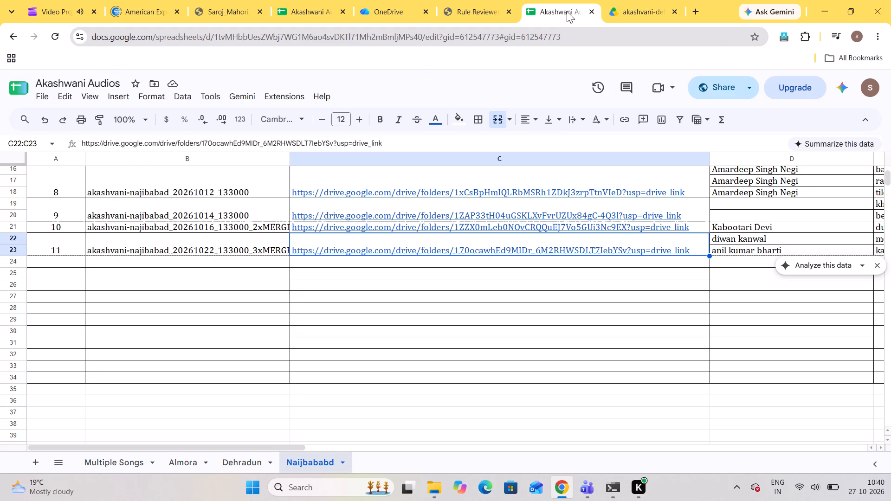